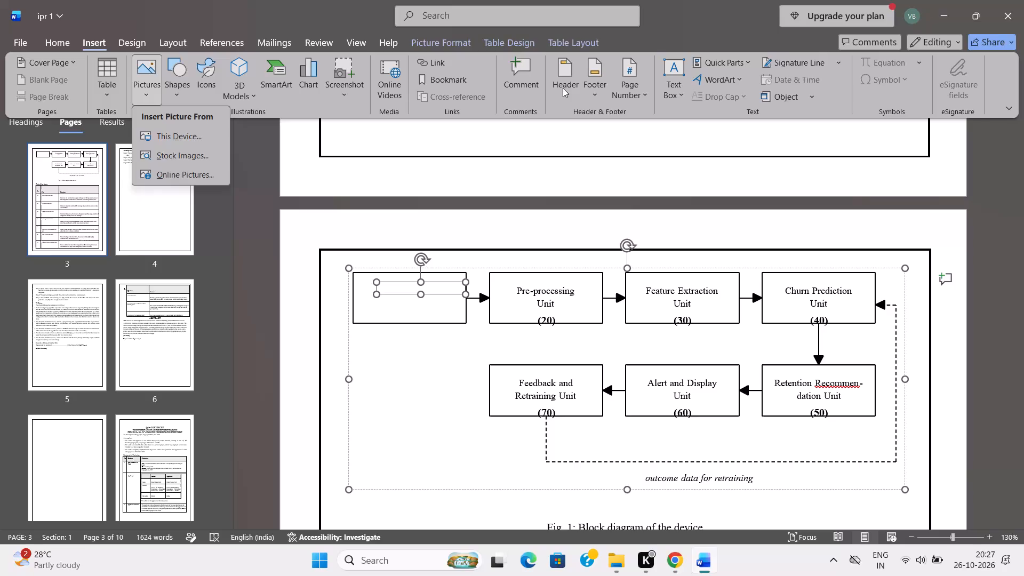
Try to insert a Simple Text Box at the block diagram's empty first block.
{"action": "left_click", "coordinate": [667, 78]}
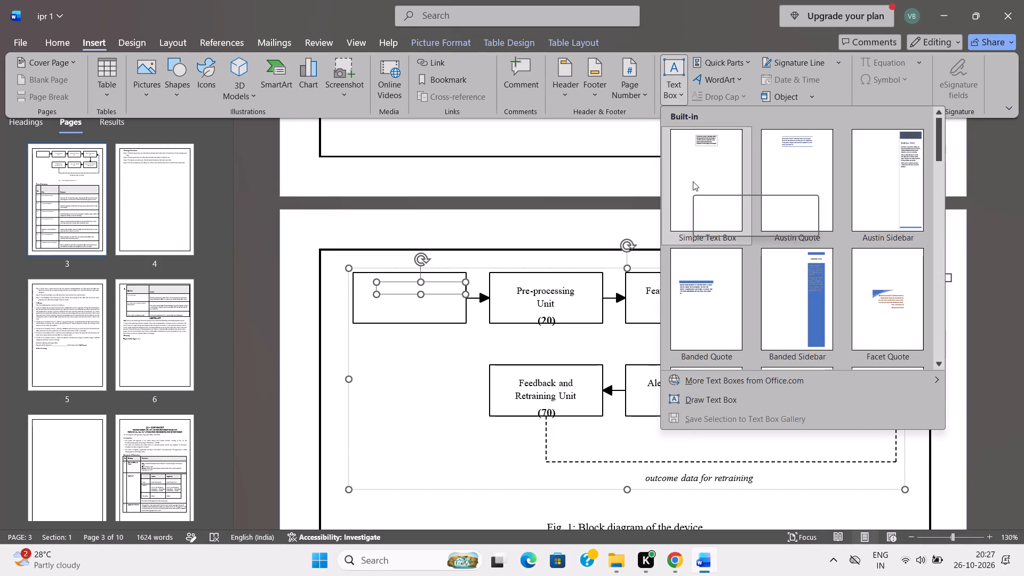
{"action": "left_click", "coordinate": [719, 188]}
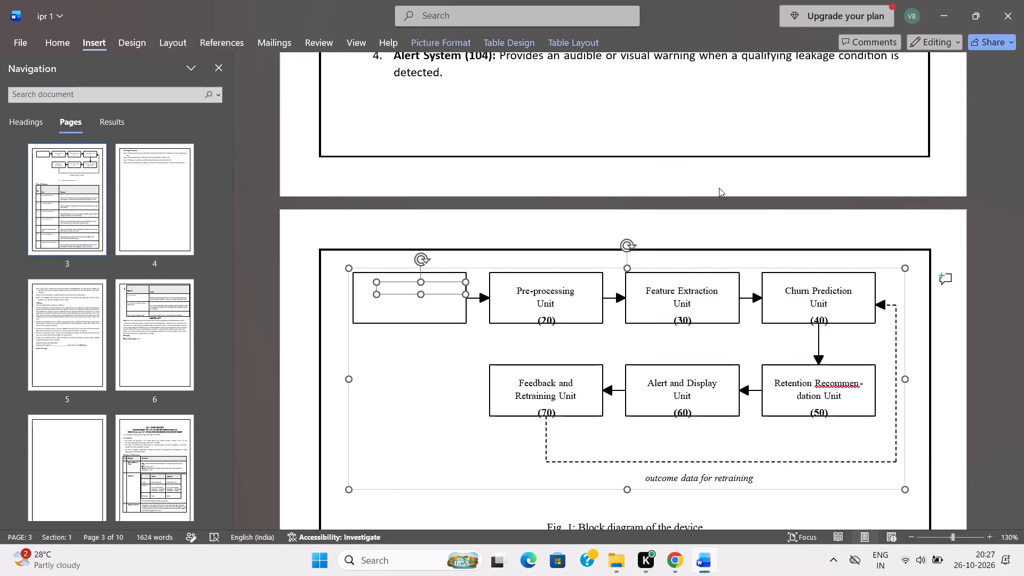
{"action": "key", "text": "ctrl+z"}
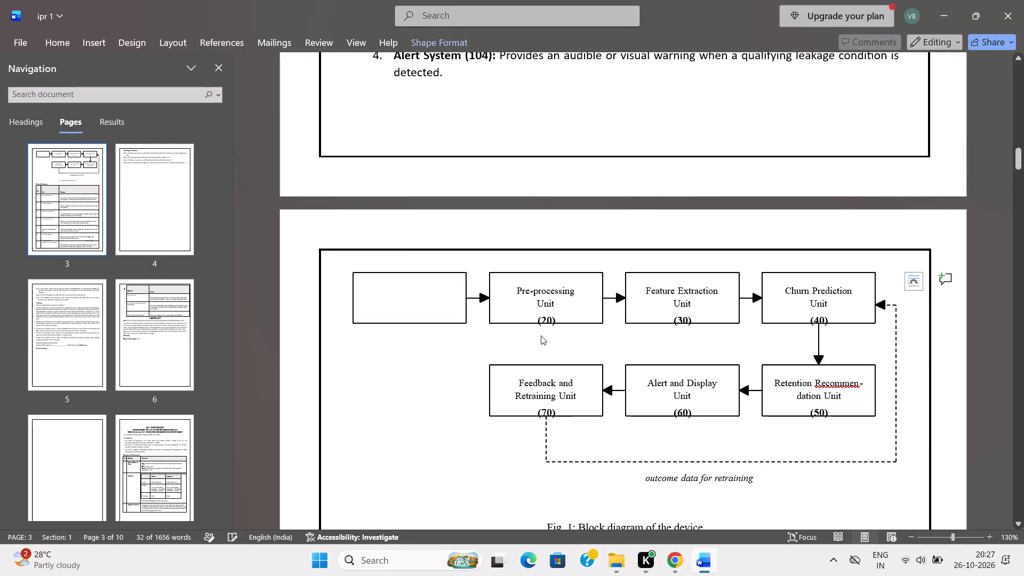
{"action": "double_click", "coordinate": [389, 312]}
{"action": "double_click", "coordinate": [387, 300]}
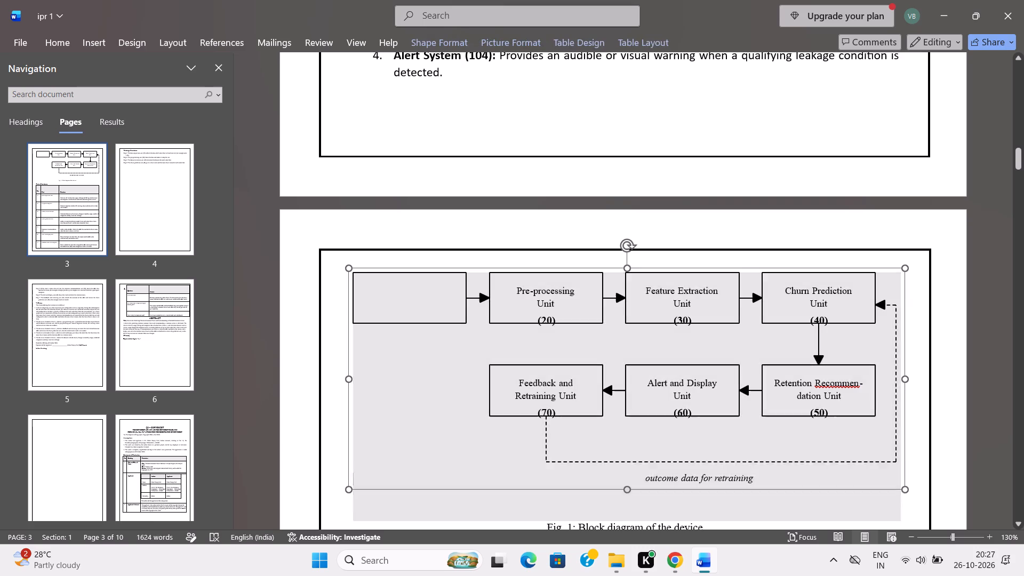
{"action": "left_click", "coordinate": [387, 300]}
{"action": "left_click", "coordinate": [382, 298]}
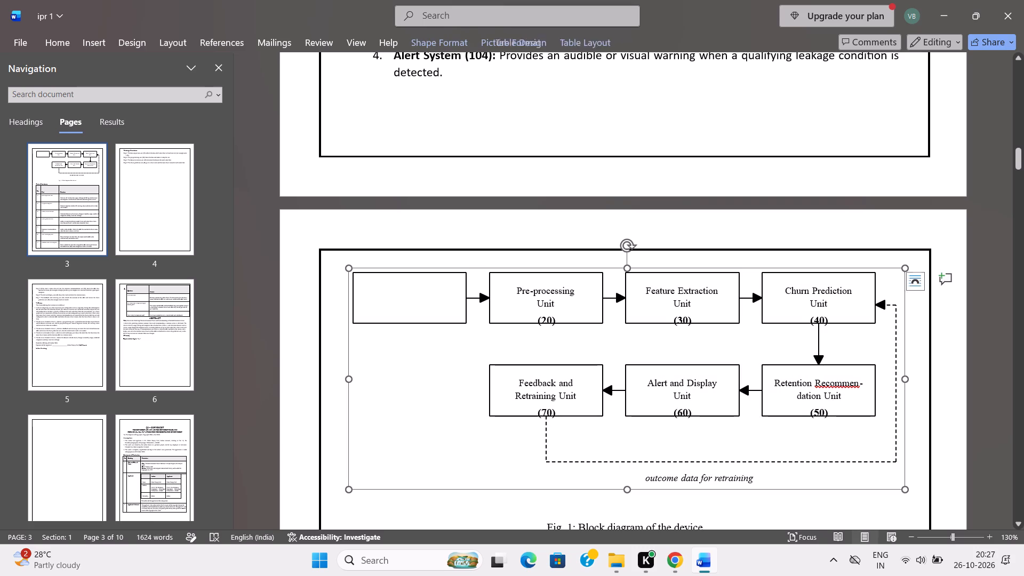
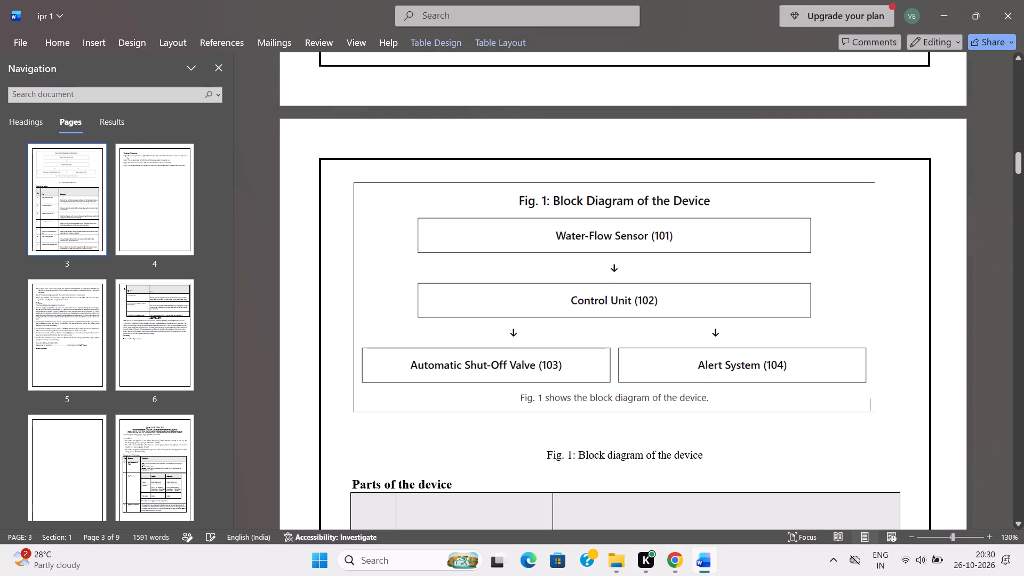
Widen the pasted block diagram picture slightly, stretching it to about the width of the Parts of the device table.
{"action": "left_click", "coordinate": [602, 397]}
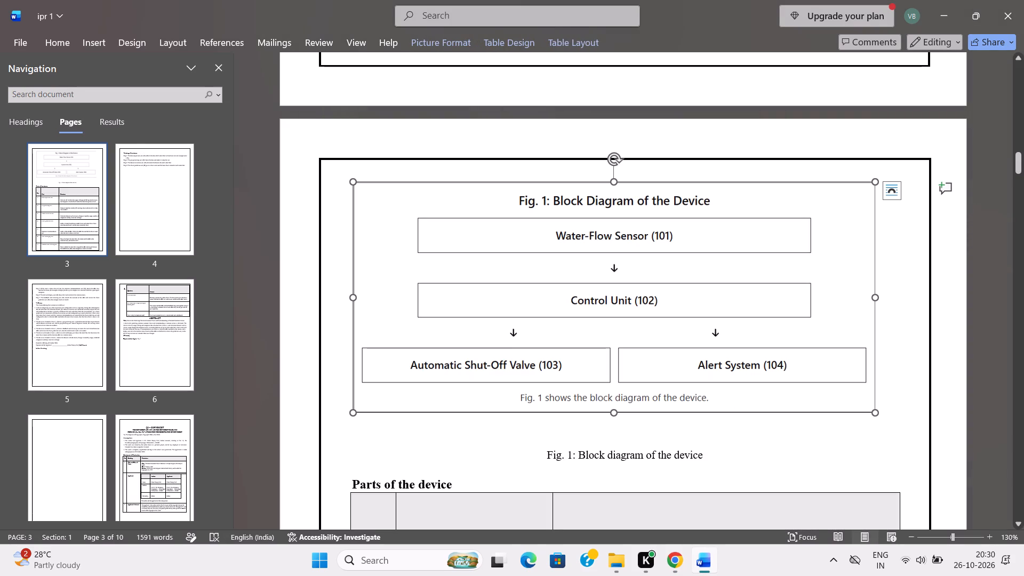
{"action": "left_click", "coordinate": [763, 430]}
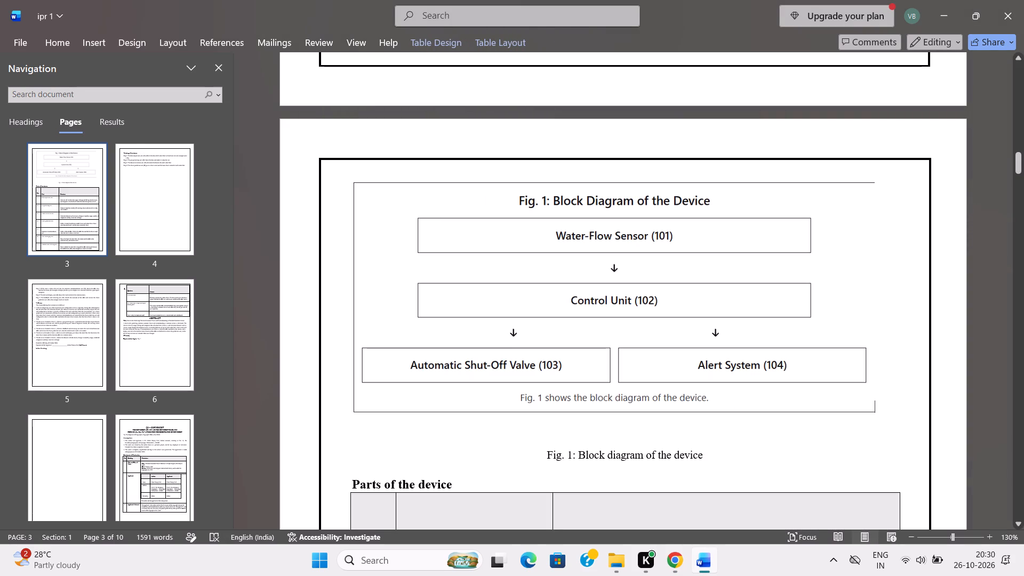
{"action": "left_click", "coordinate": [849, 330]}
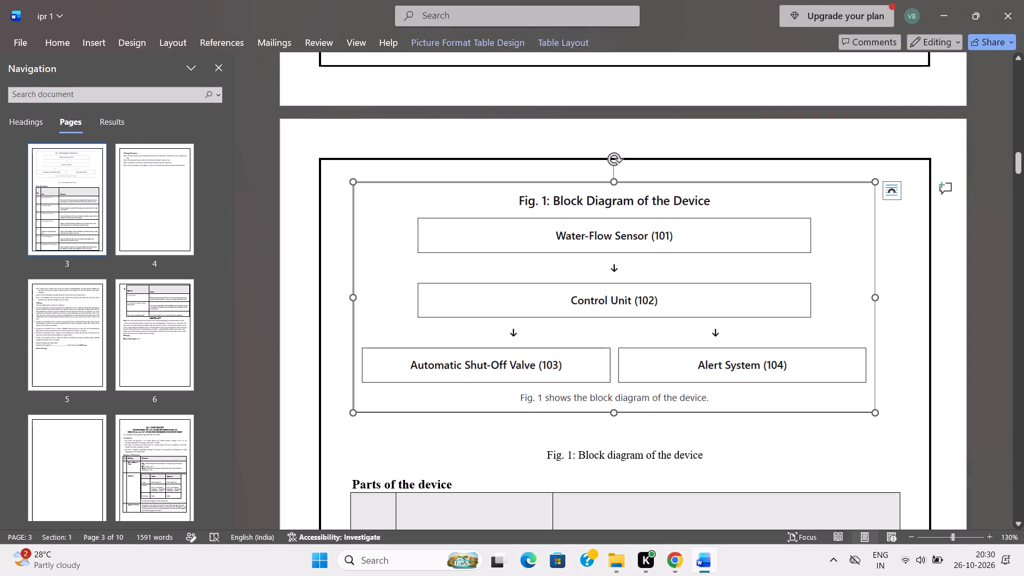
{"action": "left_click_drag", "start_coordinate": [877, 298], "coordinate": [898, 297]}
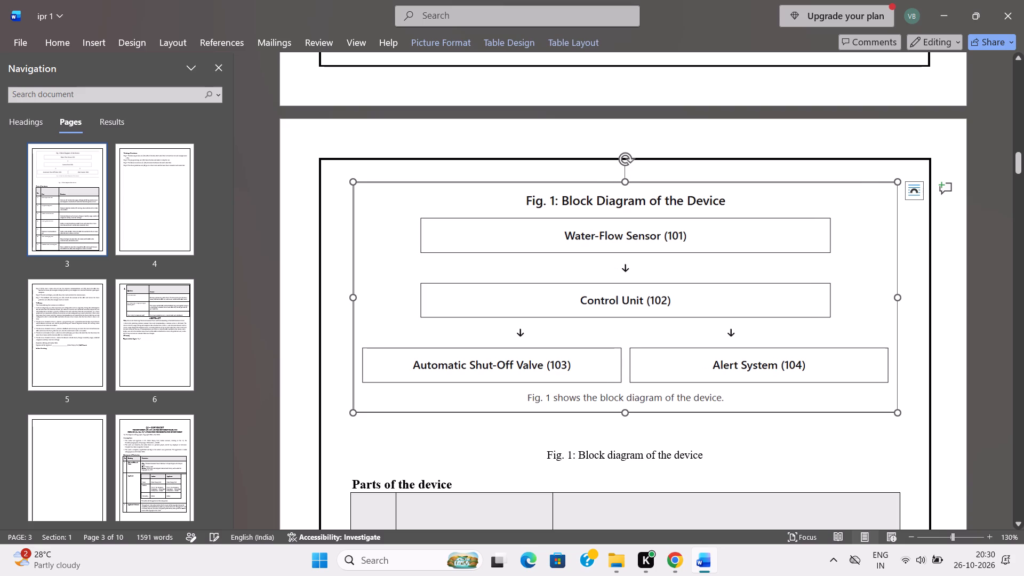
Clear the existing spacing before the Fig. 1 caption and place the caption on a new line below the diagram.
{"action": "left_click", "coordinate": [561, 440]}
{"action": "left_click", "coordinate": [546, 427]}
{"action": "left_click_drag", "start_coordinate": [546, 427], "coordinate": [550, 428]}
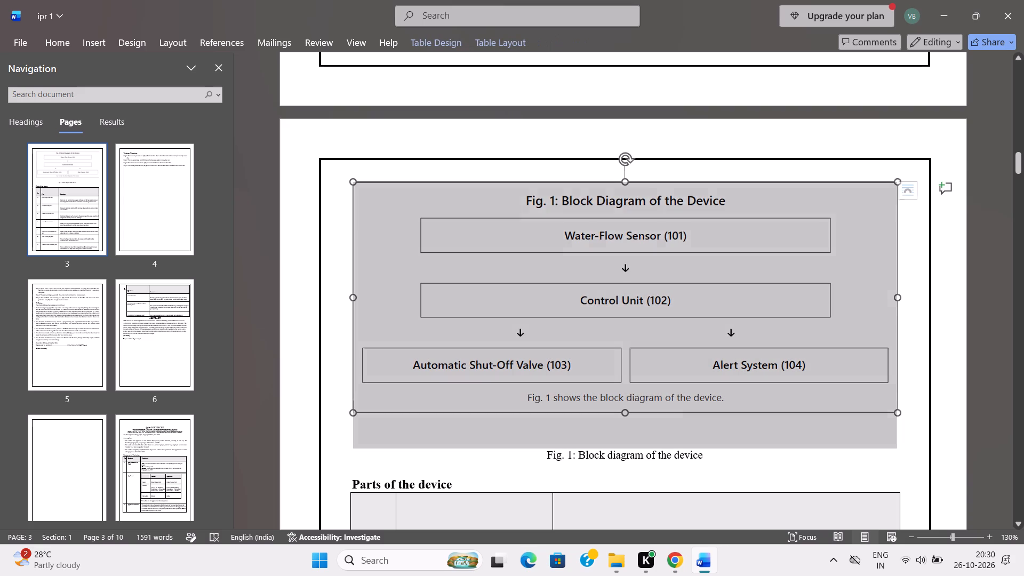
{"action": "left_click_drag", "start_coordinate": [550, 428], "coordinate": [553, 429]}
{"action": "left_click", "coordinate": [553, 429]}
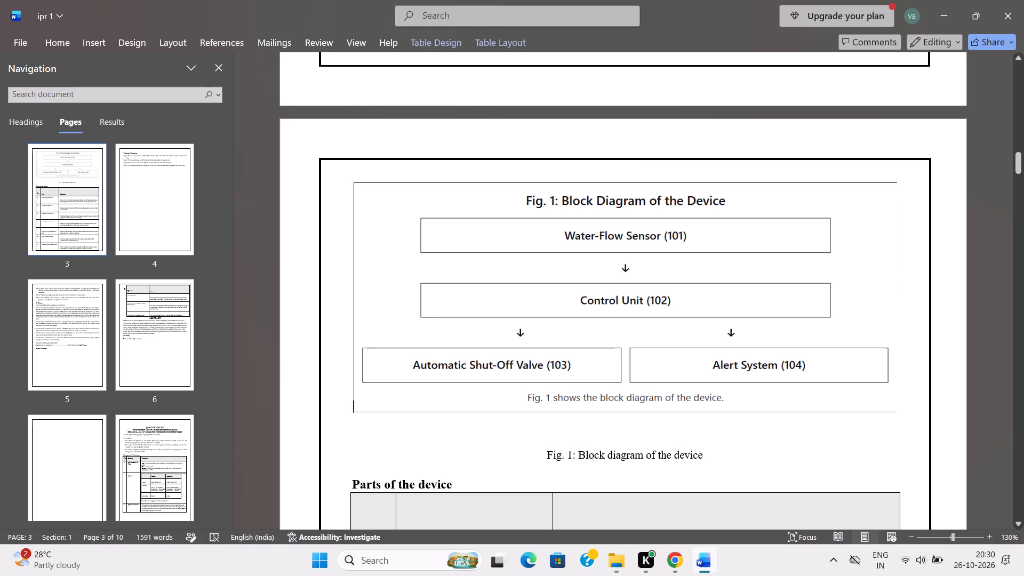
{"action": "left_click", "coordinate": [545, 452]}
{"action": "key", "text": "BackSpace"}
{"action": "key", "text": "BackSpace"}
{"action": "key", "text": "space"}
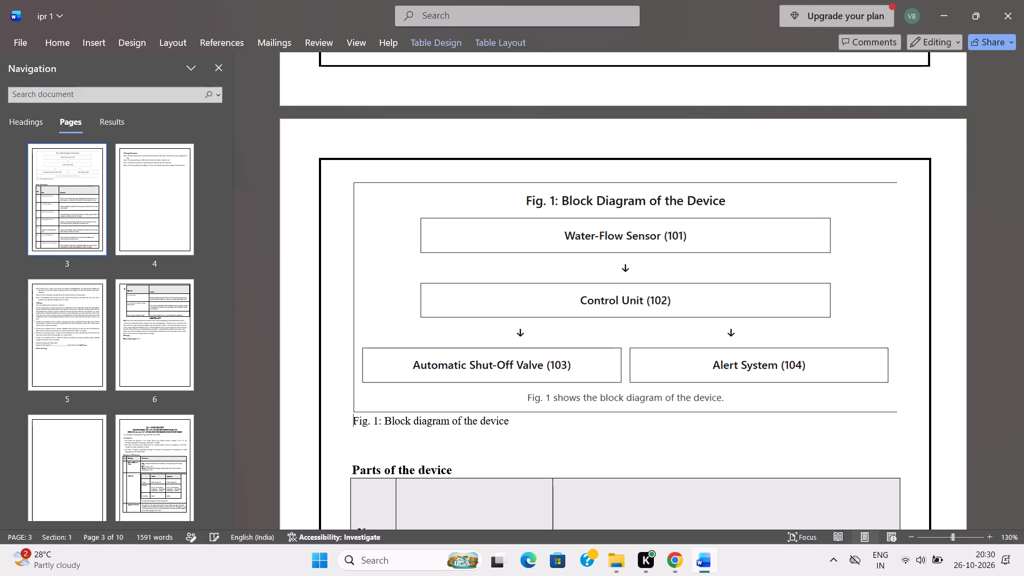
{"action": "key", "text": "space"}
{"action": "key", "text": "space"}
{"action": "key", "text": "space"}
{"action": "key", "text": "Return"}
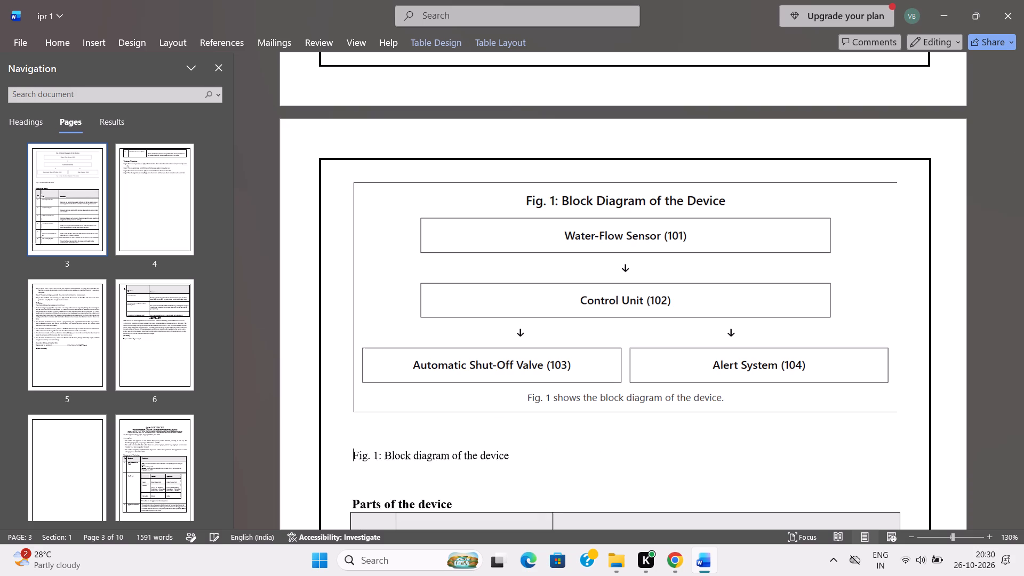
Indent the Fig. 1 caption with spaces until it sits roughly centred under the diagram.
{"action": "key", "text": "space"}
{"action": "key", "text": "space"}
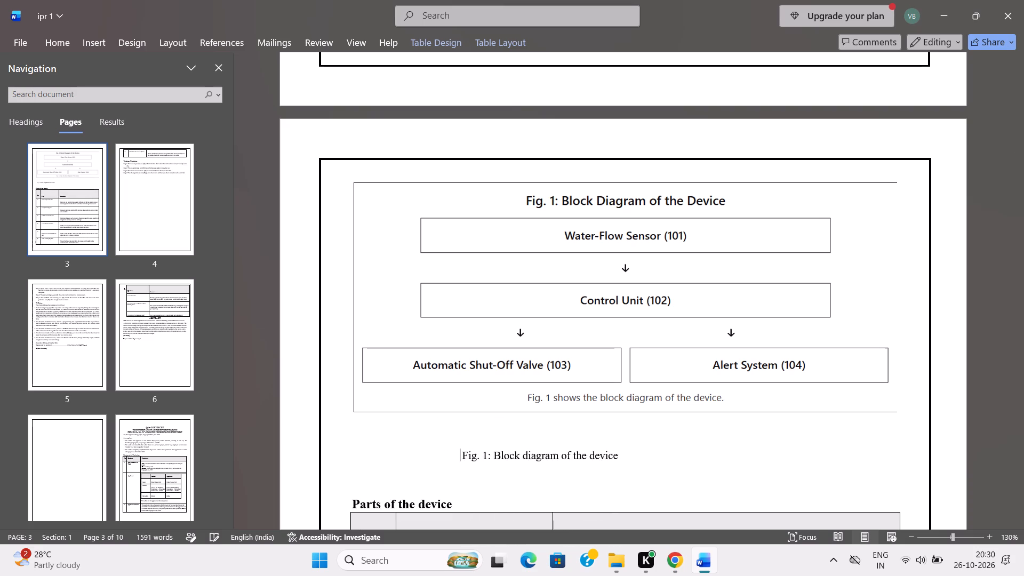
{"action": "key", "text": "space"}
{"action": "key", "text": "space"}
{"action": "key", "text": "space"}
{"action": "key", "text": "space"}
{"action": "key", "text": "space"}
{"action": "key", "text": "space"}
{"action": "key", "text": "space"}
{"action": "key", "text": "space"}
{"action": "key", "text": "space"}
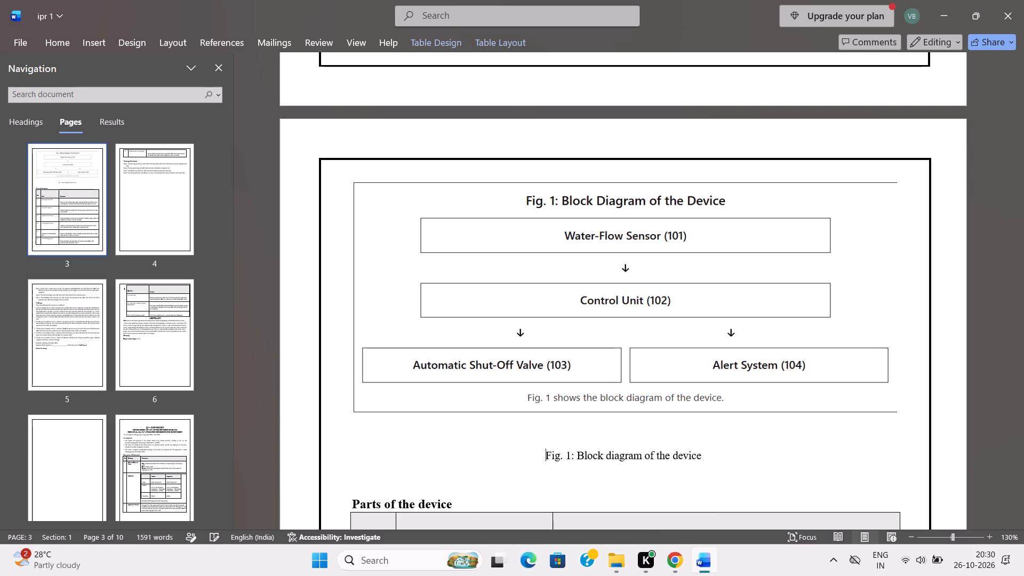
{"action": "key", "text": "BackSpace"}
Reduce the height of the header row in the Parts of the device table.
{"action": "scroll", "coordinate": [545, 452], "scroll_direction": "down", "scroll_amount": 3}
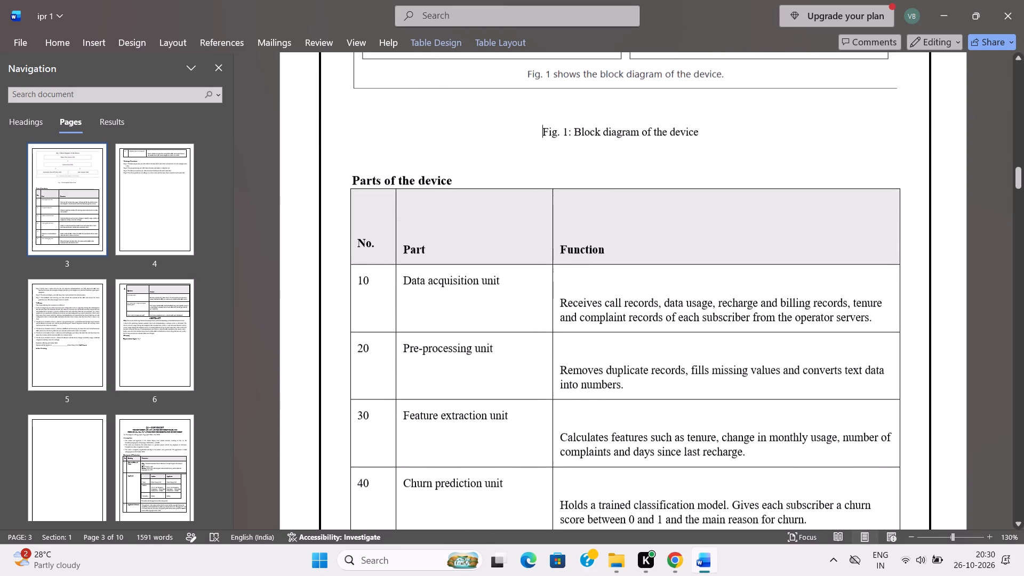
{"action": "left_click", "coordinate": [492, 268]}
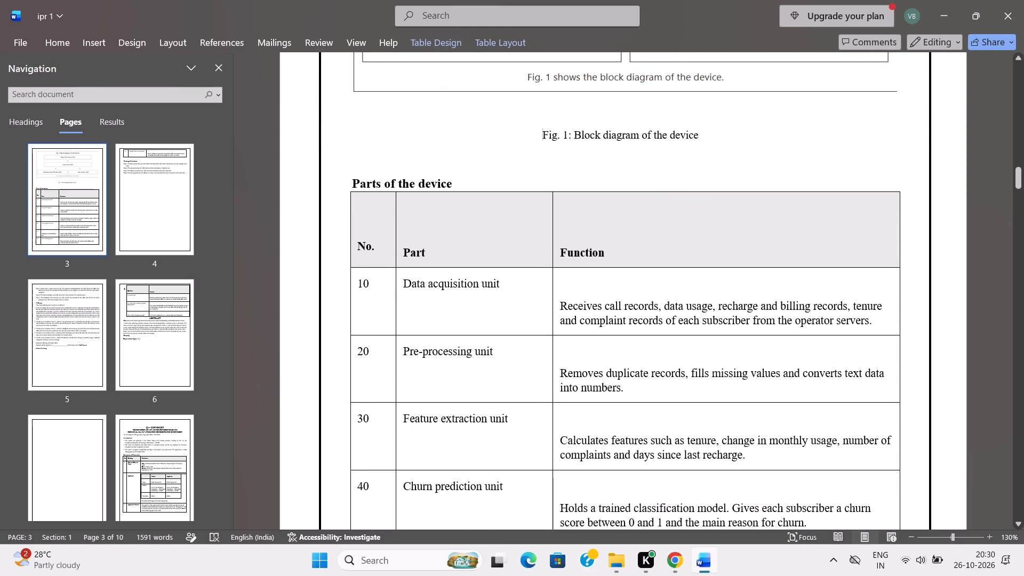
{"action": "left_click_drag", "start_coordinate": [492, 268], "coordinate": [497, 209]}
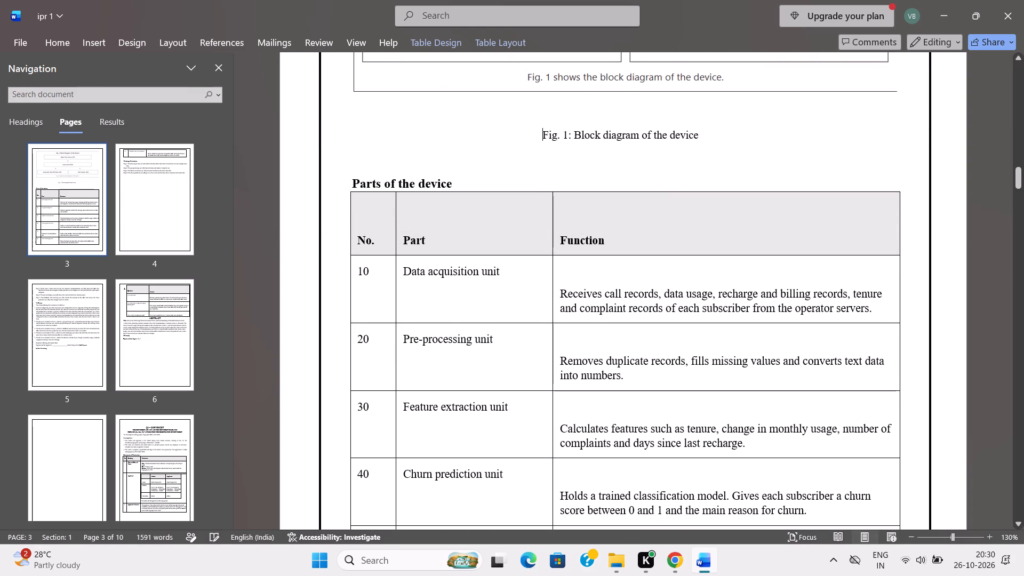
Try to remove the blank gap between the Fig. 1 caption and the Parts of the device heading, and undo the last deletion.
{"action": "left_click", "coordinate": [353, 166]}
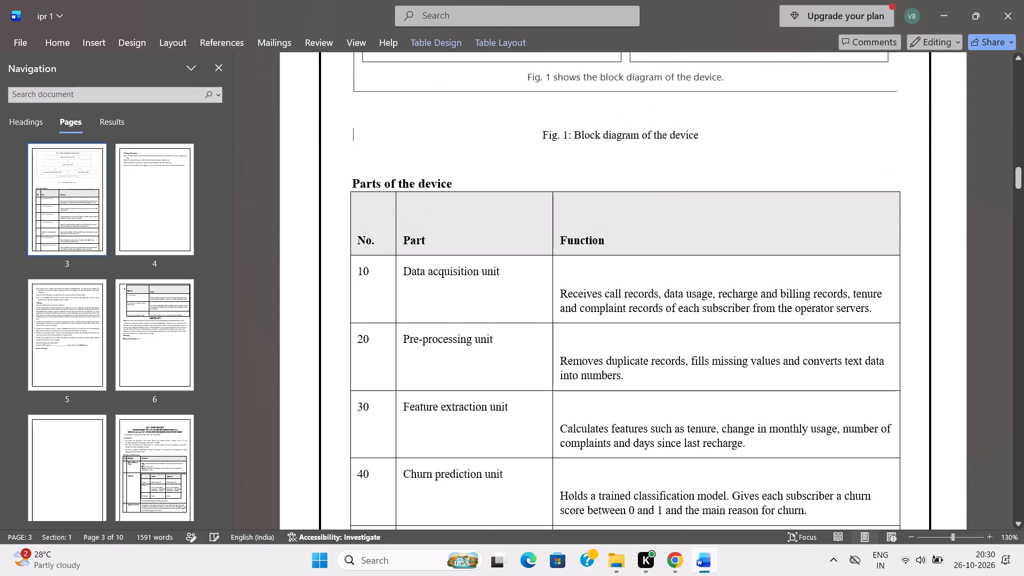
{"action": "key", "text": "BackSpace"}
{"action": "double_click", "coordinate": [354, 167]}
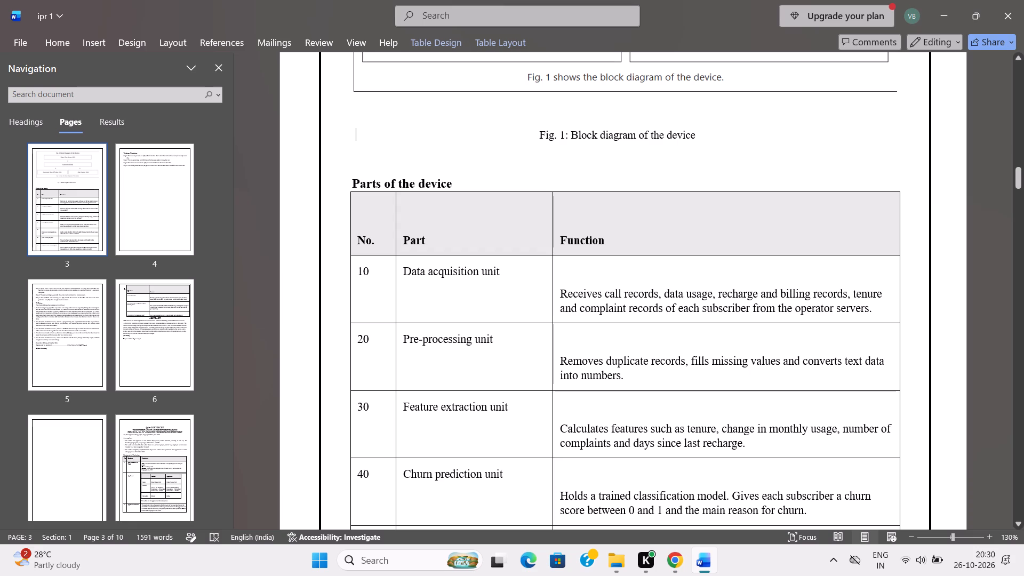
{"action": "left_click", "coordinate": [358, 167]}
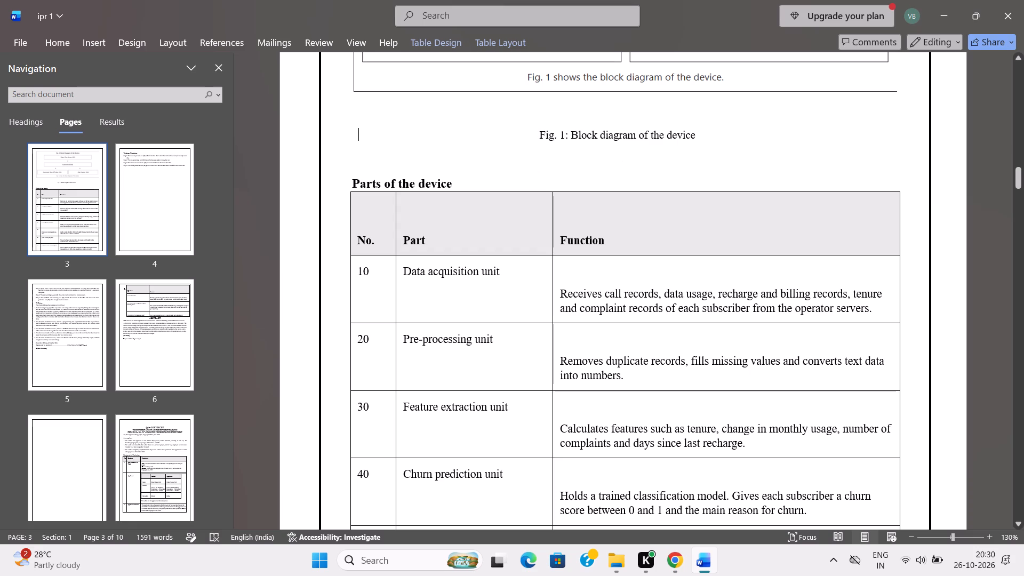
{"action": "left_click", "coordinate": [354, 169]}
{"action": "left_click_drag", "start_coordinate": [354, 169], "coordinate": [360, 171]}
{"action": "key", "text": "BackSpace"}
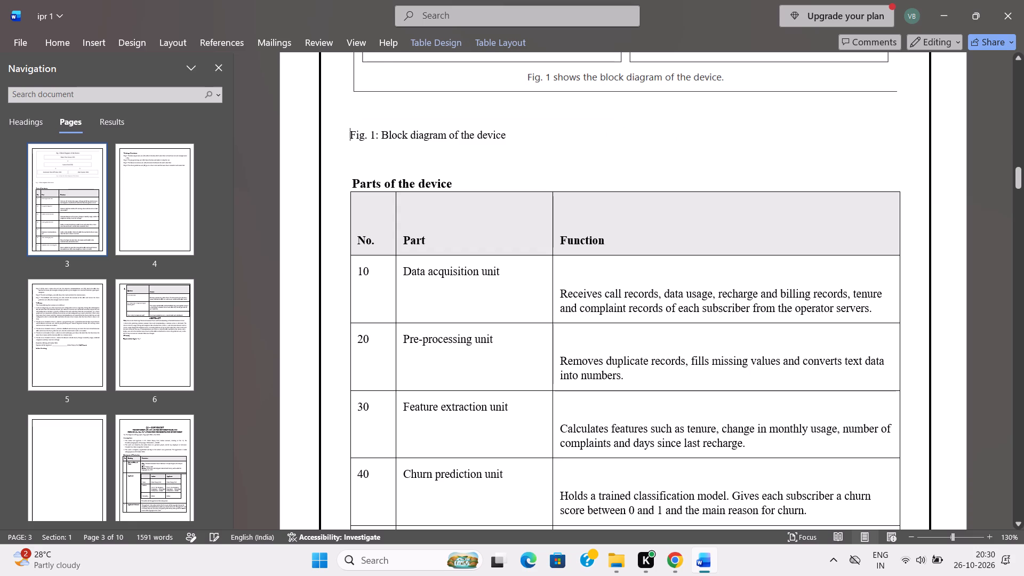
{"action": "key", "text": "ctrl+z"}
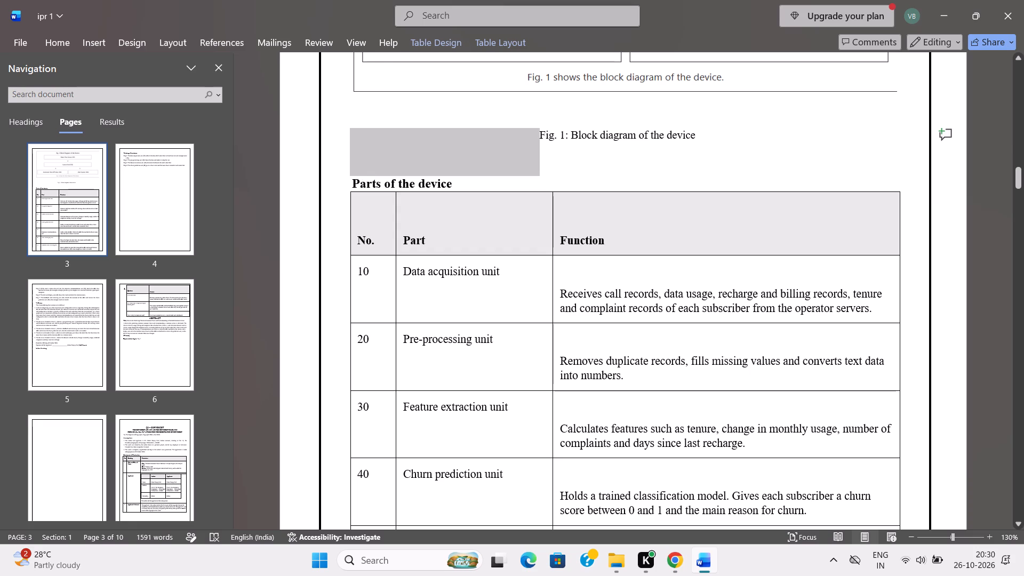
Join the Parts of the device heading to the Fig. 1 caption line and break it back onto its own line.
{"action": "left_click", "coordinate": [351, 180]}
{"action": "key", "text": "BackSpace"}
{"action": "key", "text": "BackSpace"}
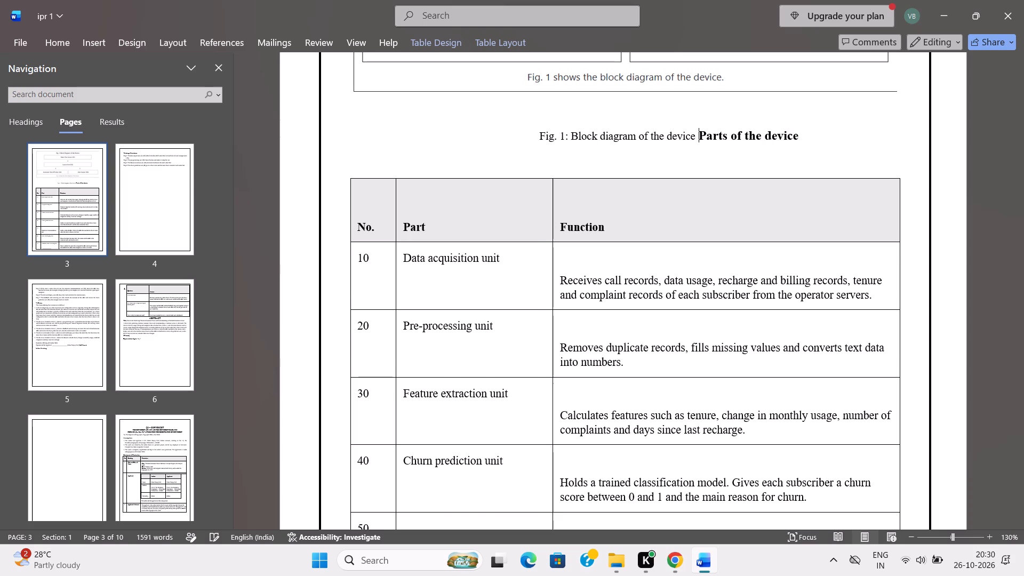
{"action": "key", "text": "Return"}
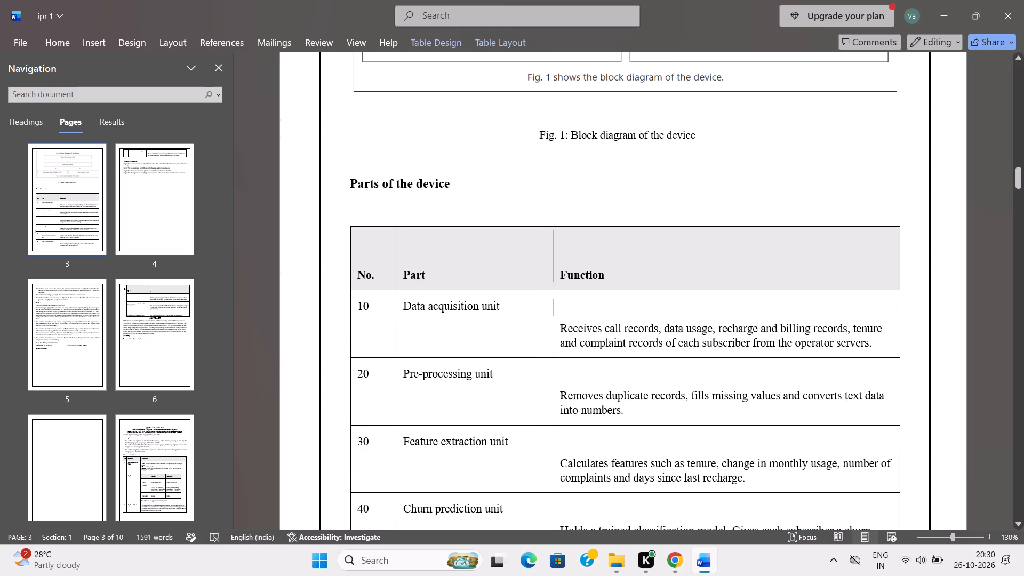
Remove the space after the Parts of the device heading paragraph so the table sits directly below it.
{"action": "left_click", "coordinate": [356, 211]}
{"action": "double_click", "coordinate": [356, 211]}
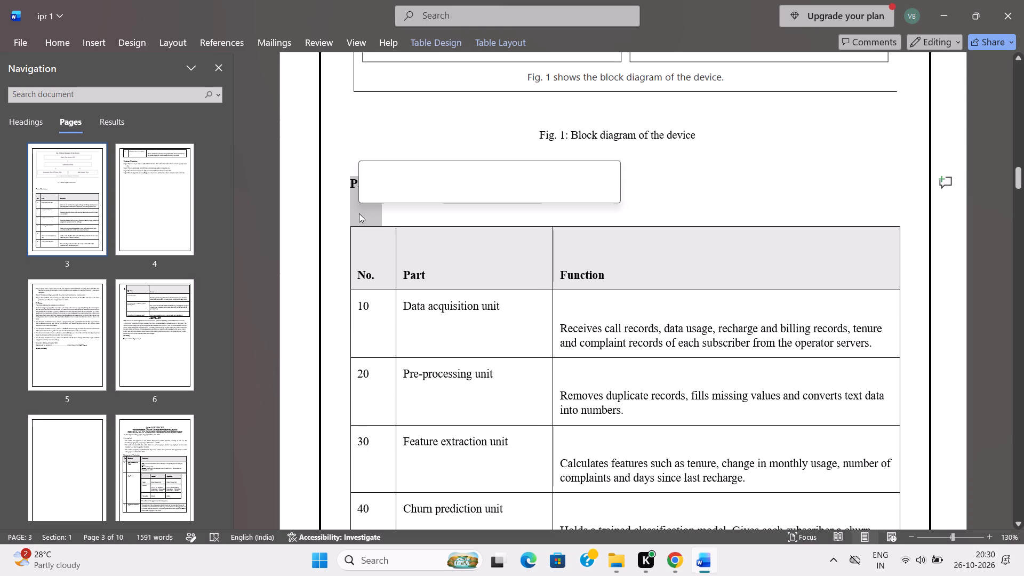
{"action": "left_click", "coordinate": [50, 42]}
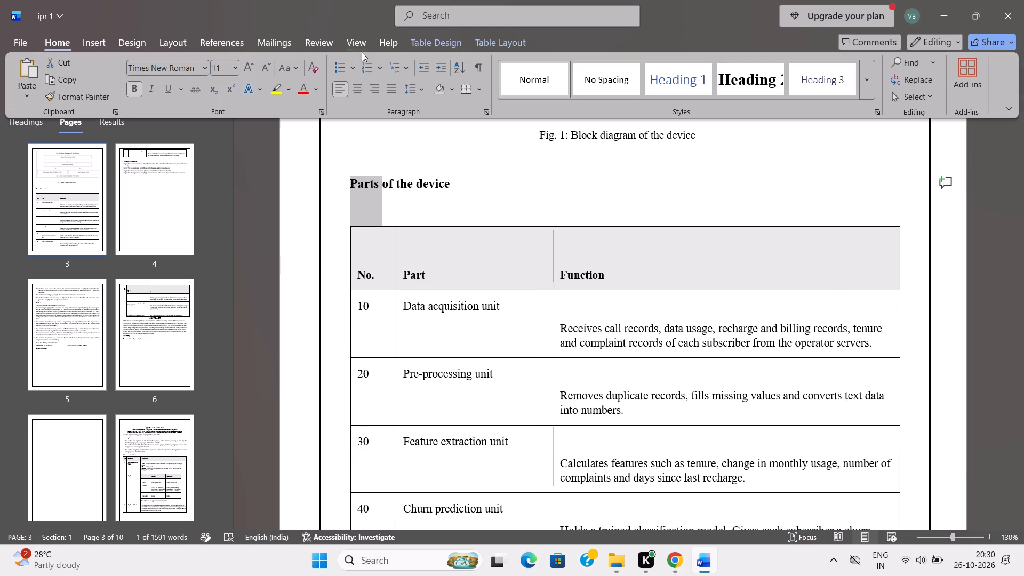
{"action": "left_click", "coordinate": [422, 92]}
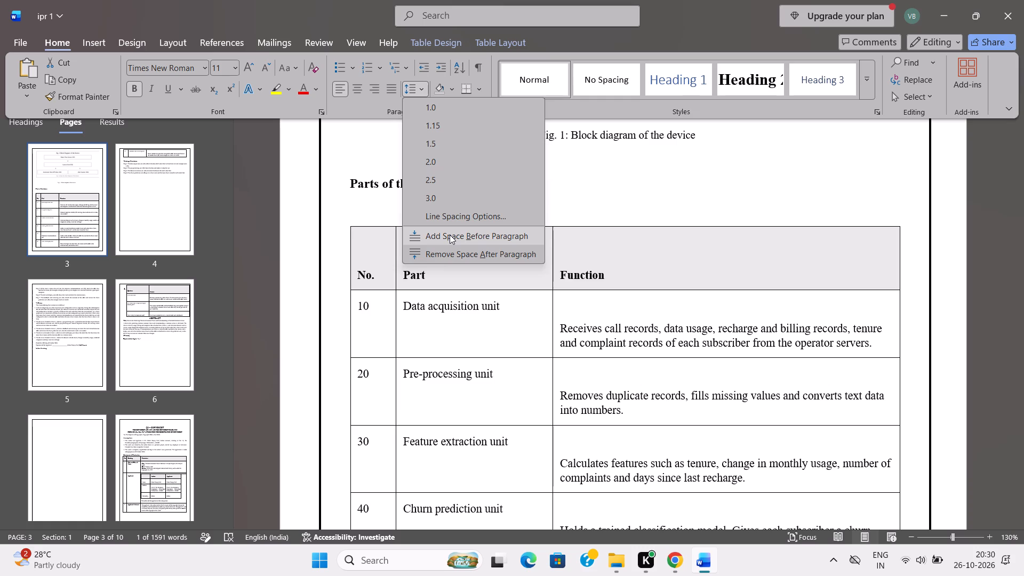
{"action": "left_click", "coordinate": [445, 255]}
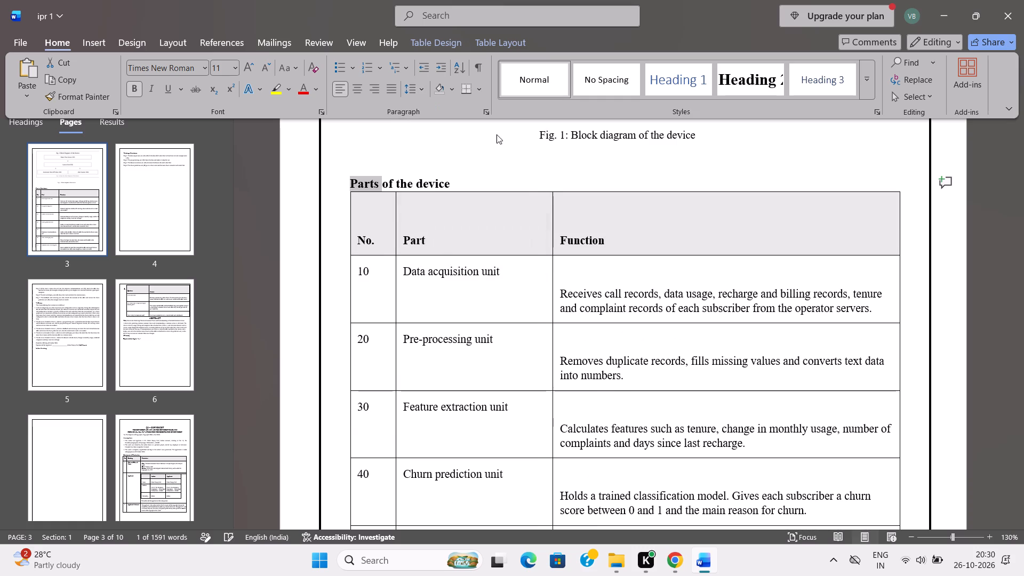
{"action": "left_click", "coordinate": [475, 157]}
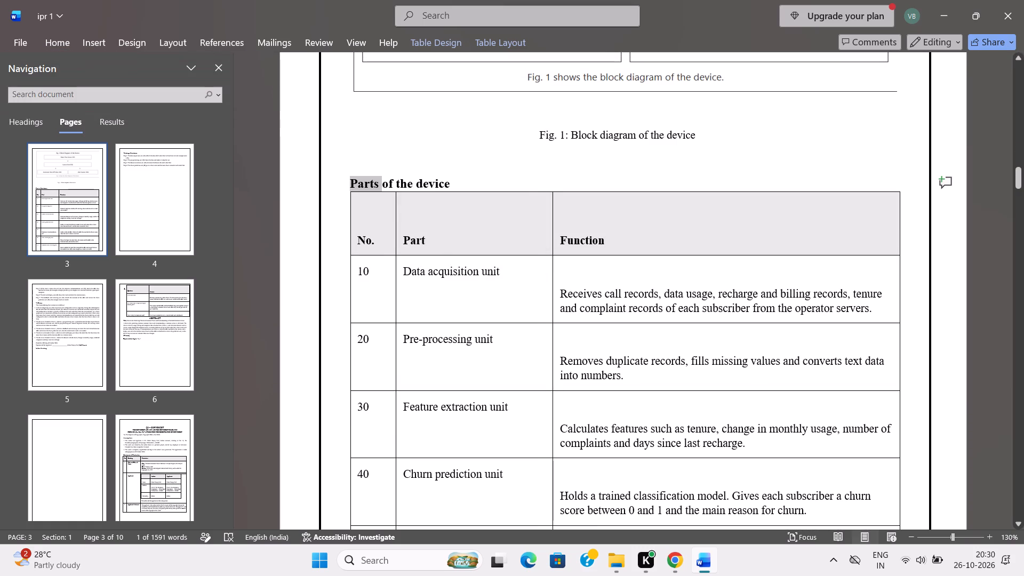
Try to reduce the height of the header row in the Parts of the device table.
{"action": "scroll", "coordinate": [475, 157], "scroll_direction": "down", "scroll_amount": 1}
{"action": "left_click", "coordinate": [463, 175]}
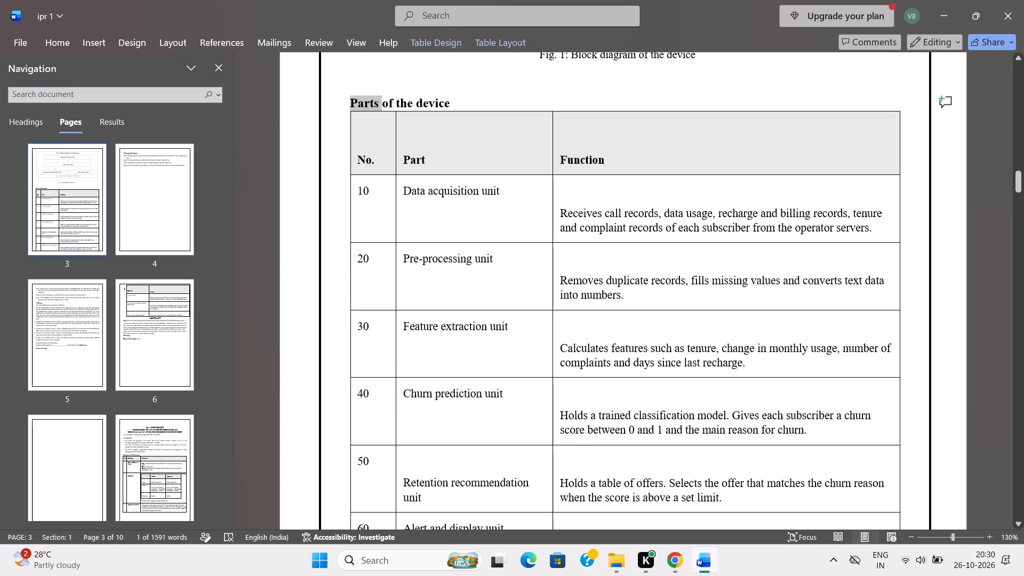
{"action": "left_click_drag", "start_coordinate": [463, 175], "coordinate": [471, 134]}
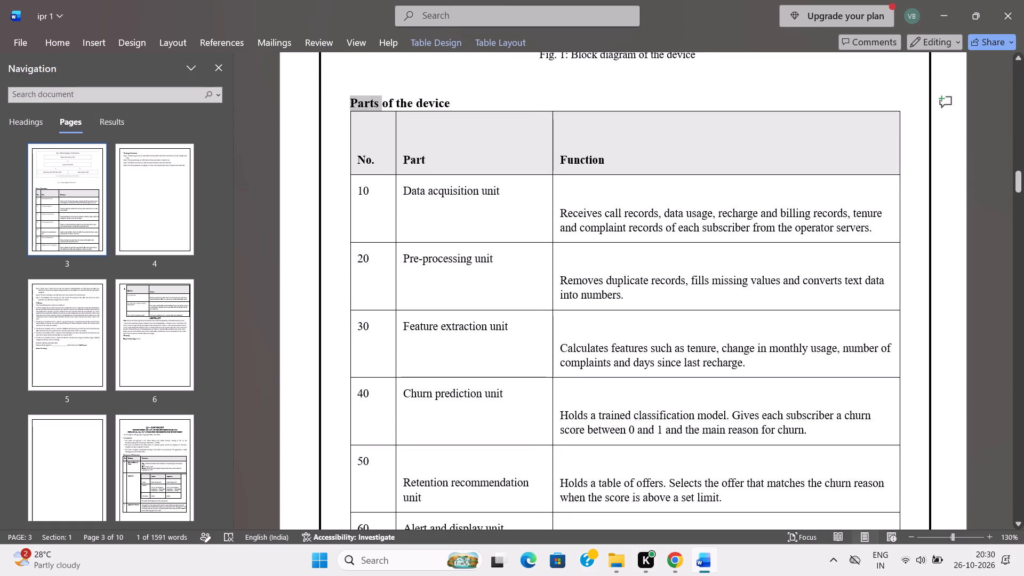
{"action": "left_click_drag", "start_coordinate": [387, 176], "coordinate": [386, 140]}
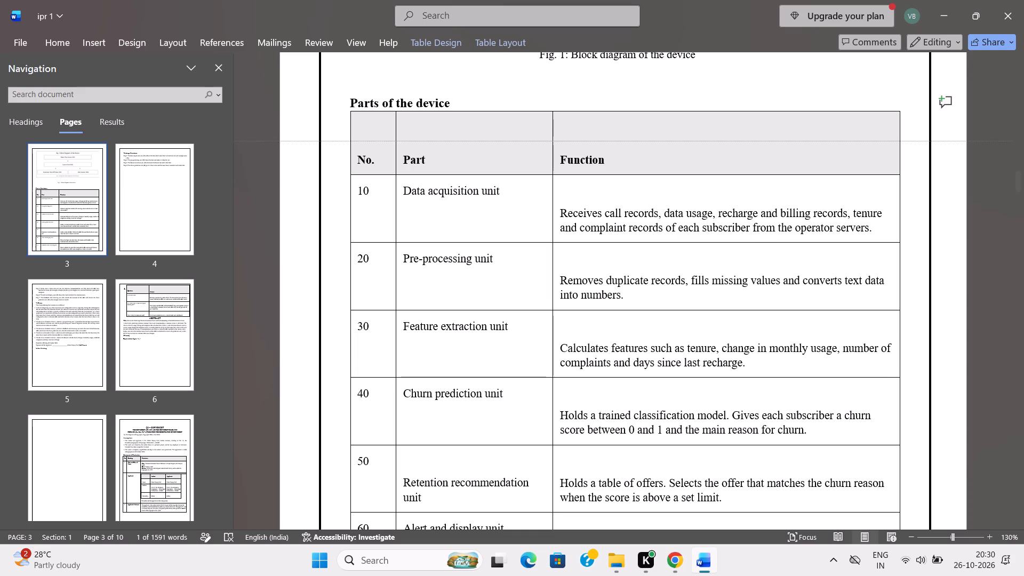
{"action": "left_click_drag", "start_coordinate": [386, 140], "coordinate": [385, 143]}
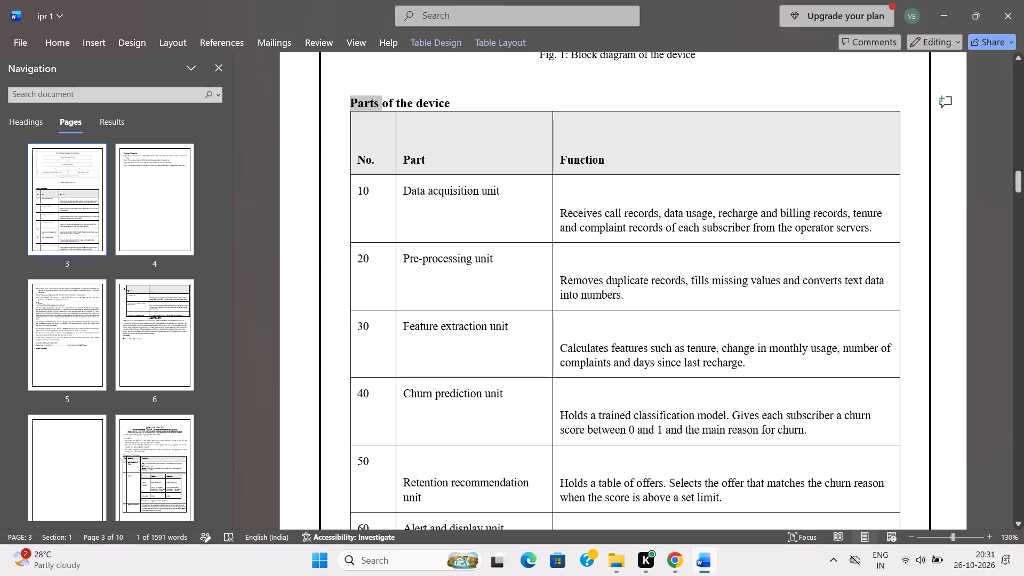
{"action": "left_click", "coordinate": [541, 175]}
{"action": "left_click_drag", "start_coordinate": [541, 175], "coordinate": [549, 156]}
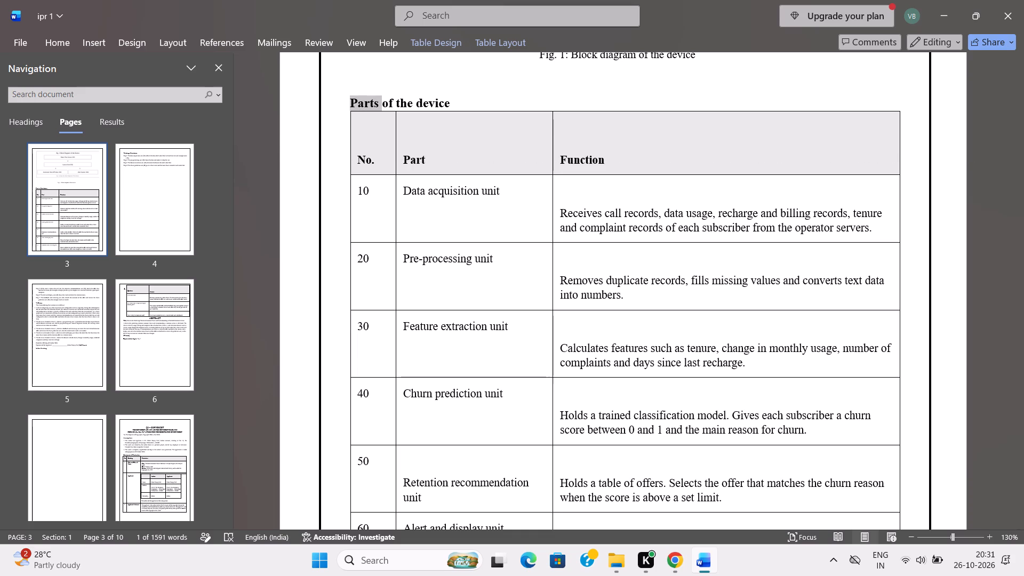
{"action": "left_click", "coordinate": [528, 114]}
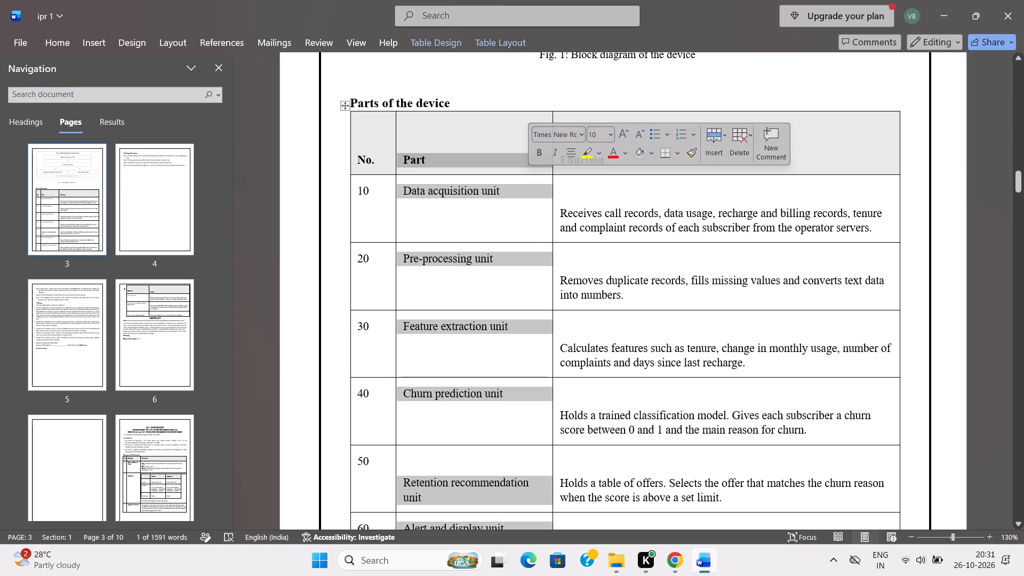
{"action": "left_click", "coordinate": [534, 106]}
{"action": "scroll", "coordinate": [534, 106], "scroll_direction": "down", "scroll_amount": 4}
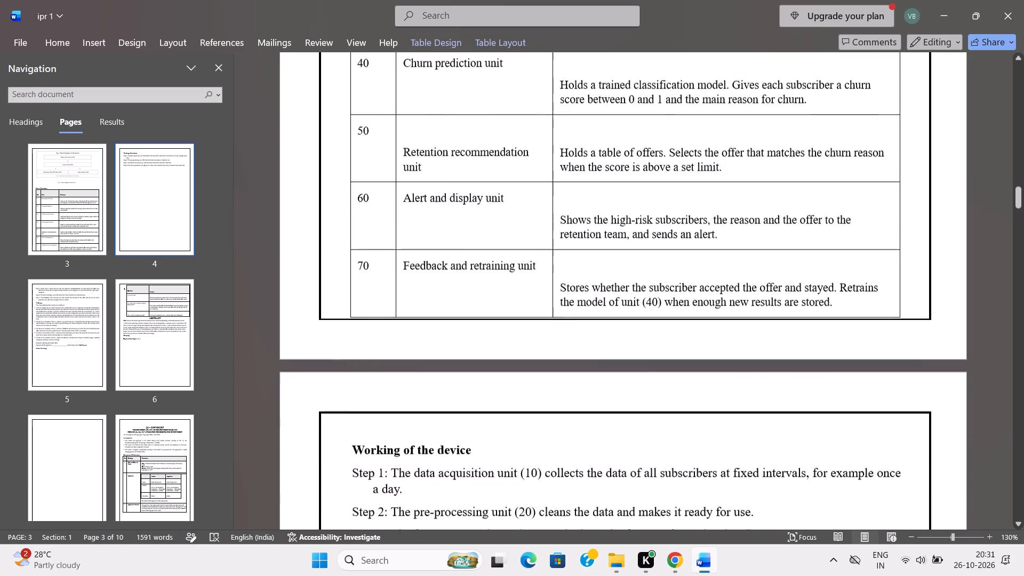
{"action": "scroll", "coordinate": [534, 106], "scroll_direction": "down", "scroll_amount": 2}
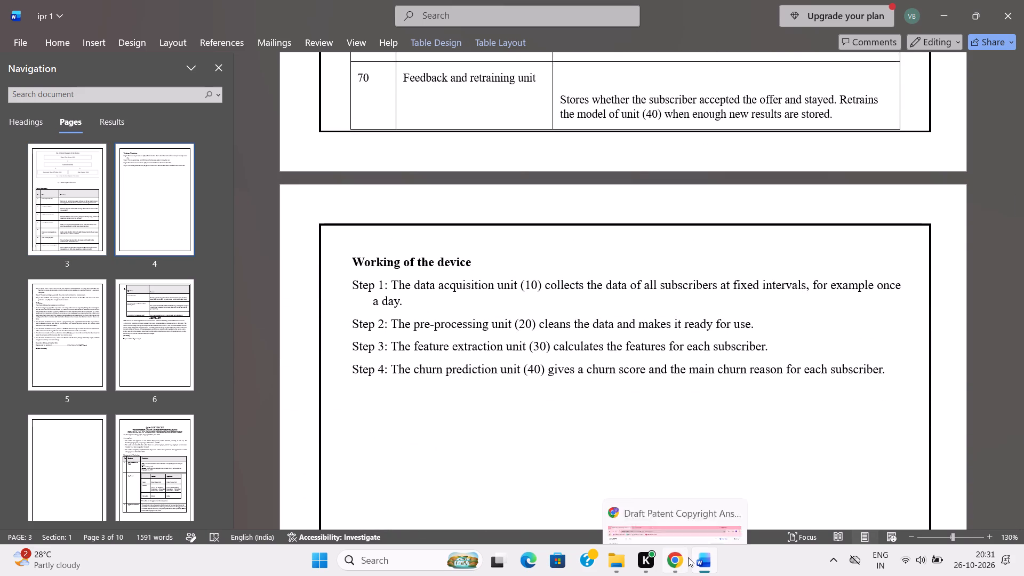
{"action": "scroll", "coordinate": [526, 356], "scroll_direction": "down", "scroll_amount": 6}
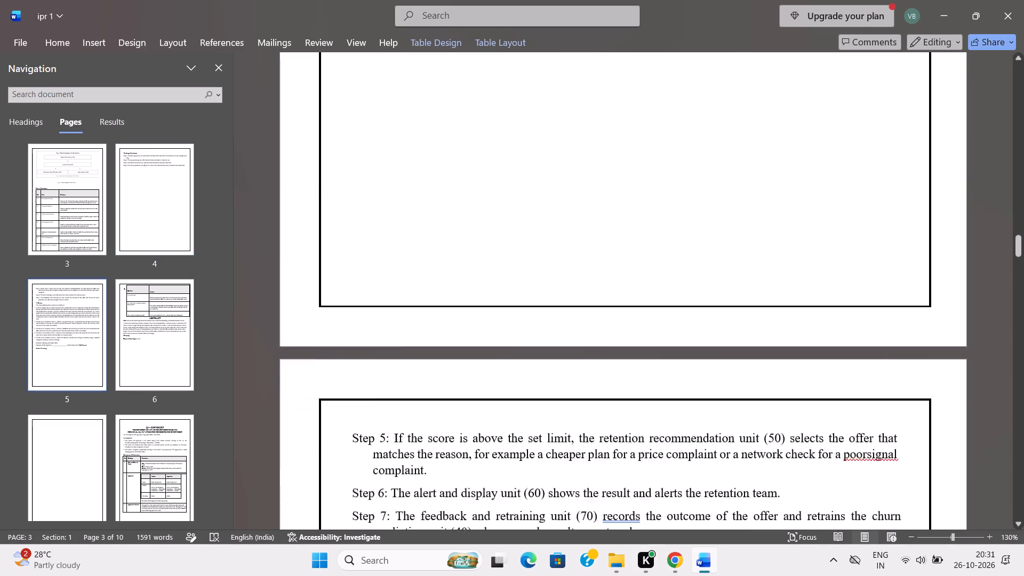
{"action": "scroll", "coordinate": [526, 356], "scroll_direction": "down", "scroll_amount": 1}
{"action": "scroll", "coordinate": [526, 356], "scroll_direction": "up", "scroll_amount": 9}
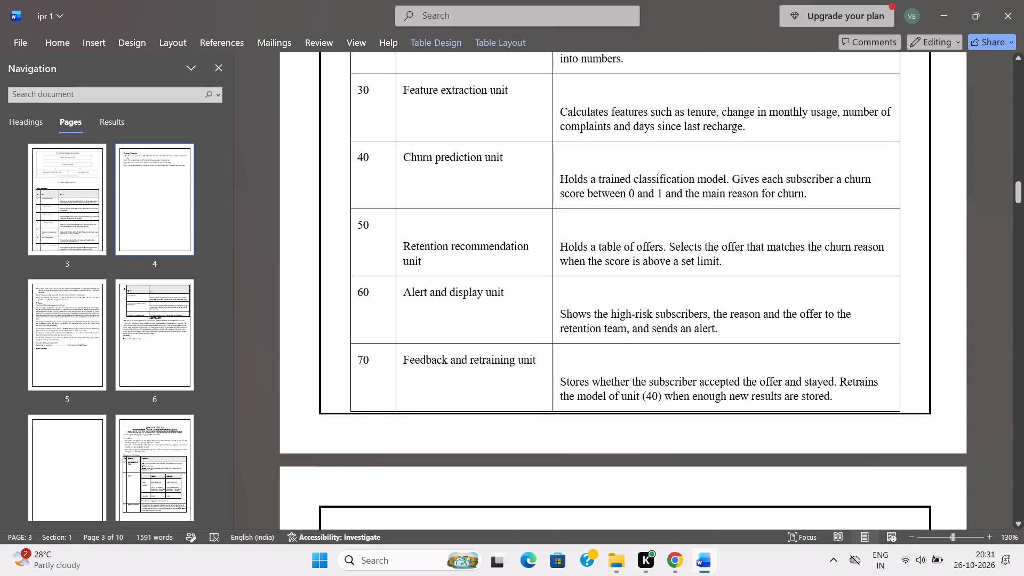
{"action": "double_click", "coordinate": [351, 285]}
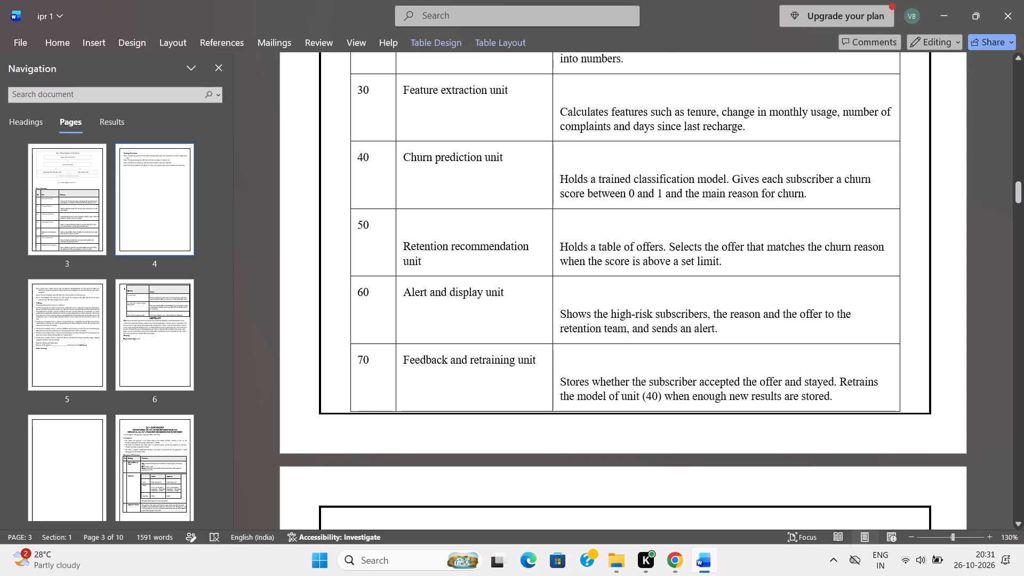
{"action": "left_click", "coordinate": [360, 286]}
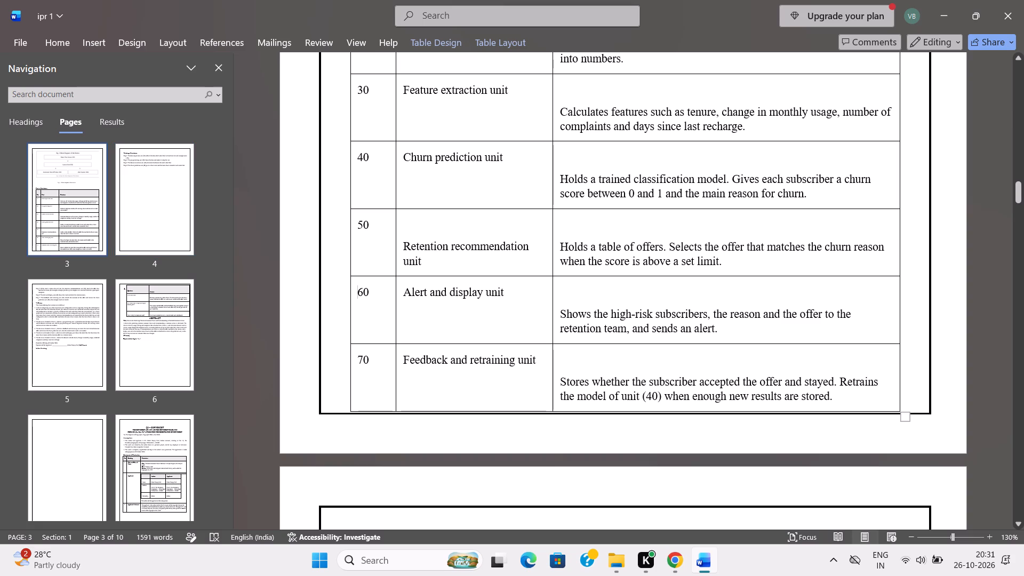
{"action": "left_click", "coordinate": [352, 303]}
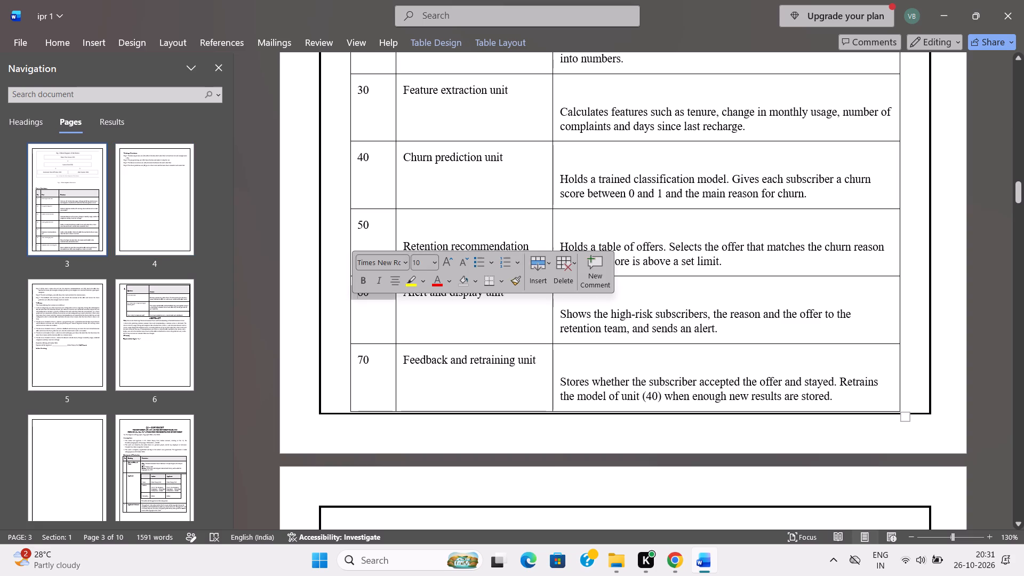
{"action": "key", "text": "BackSpace"}
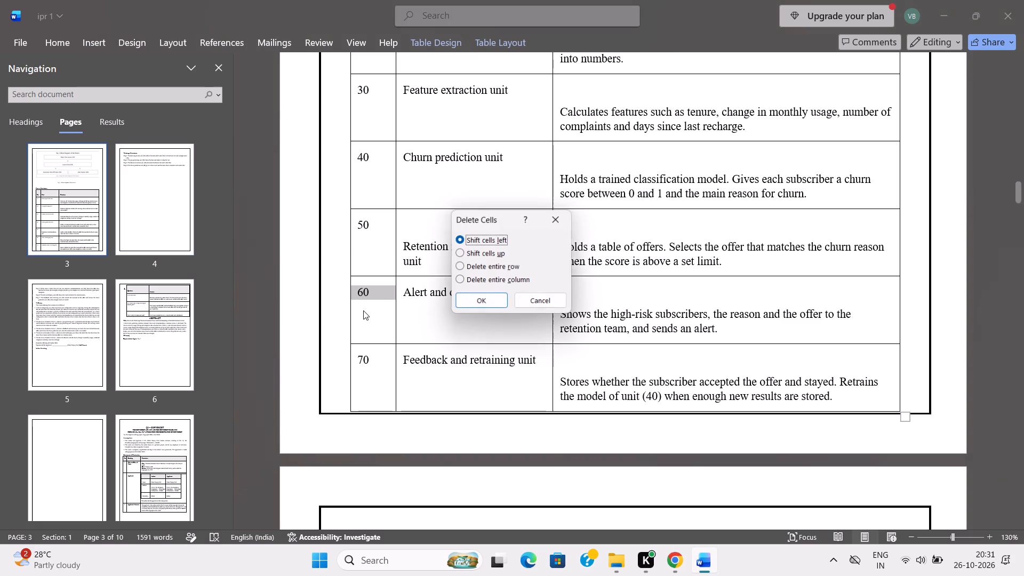
{"action": "left_click", "coordinate": [516, 264]}
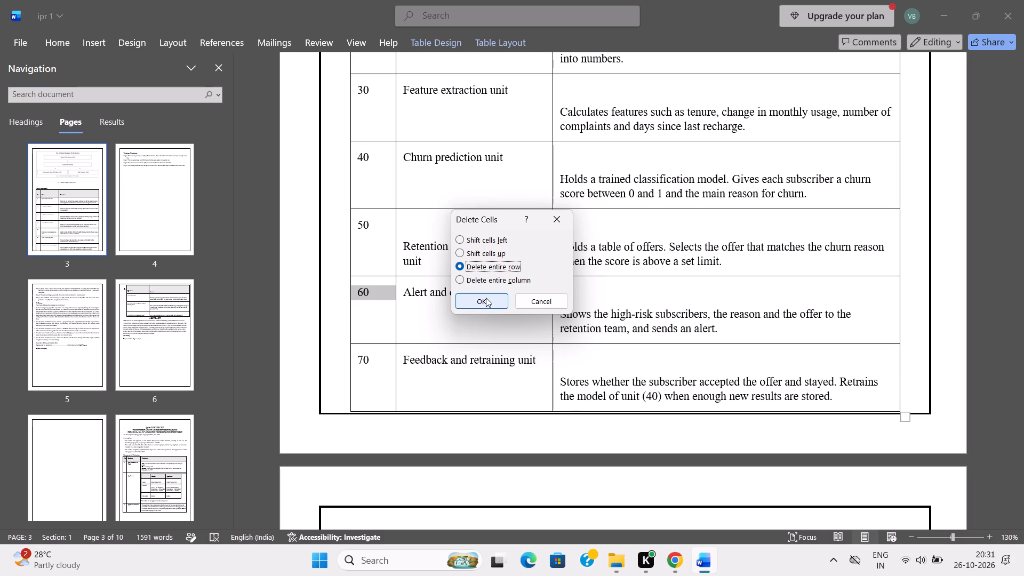
{"action": "left_click", "coordinate": [483, 299]}
Delete the entire rows 50, Retention recommendation unit, and 40, Churn prediction unit, from the parts table.
{"action": "left_click", "coordinate": [354, 249]}
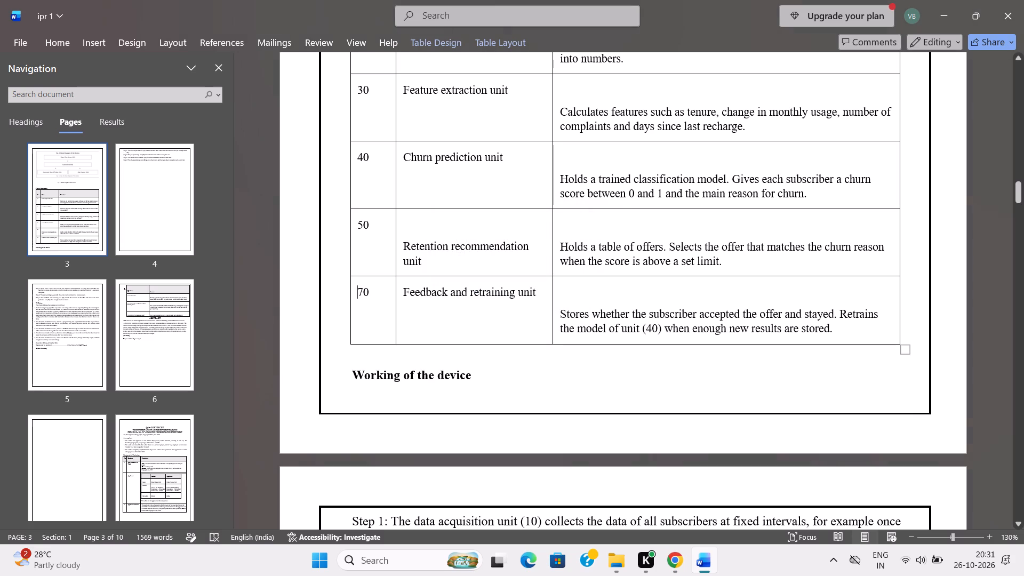
{"action": "left_click", "coordinate": [354, 249]}
{"action": "key", "text": "BackSpace"}
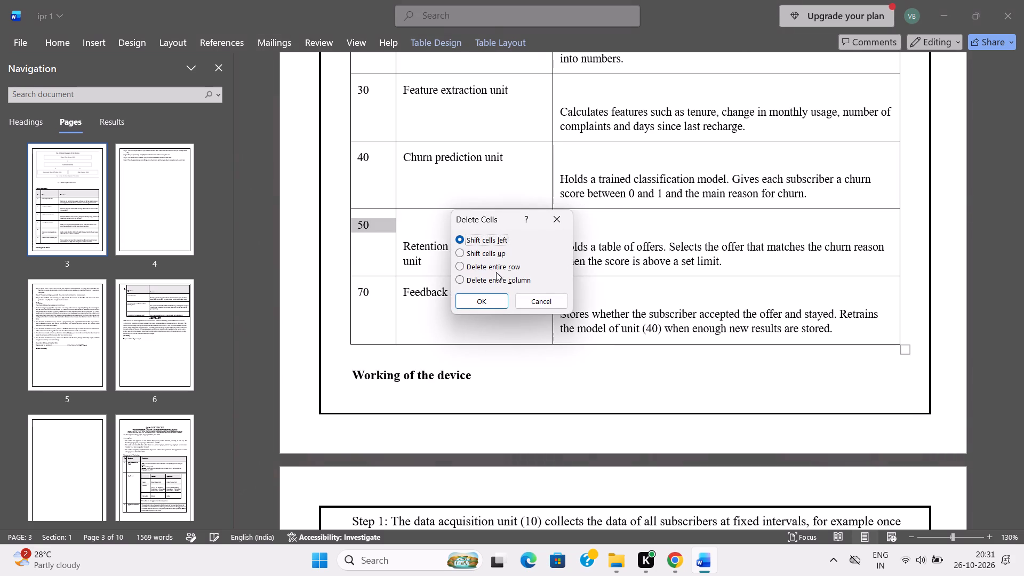
{"action": "left_click", "coordinate": [499, 271]}
{"action": "left_click", "coordinate": [482, 303]}
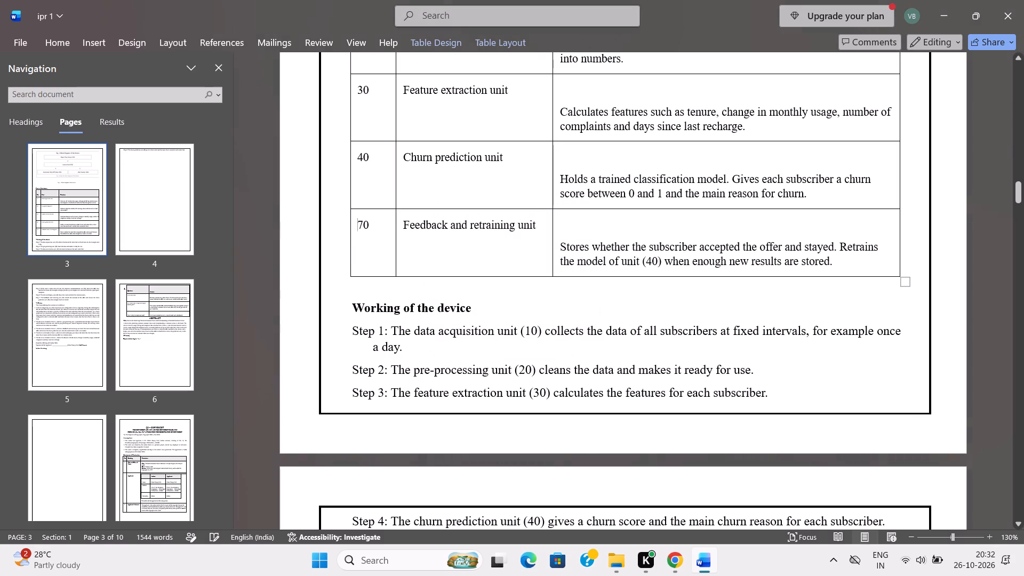
{"action": "left_click", "coordinate": [353, 183]}
{"action": "key", "text": "BackSpace"}
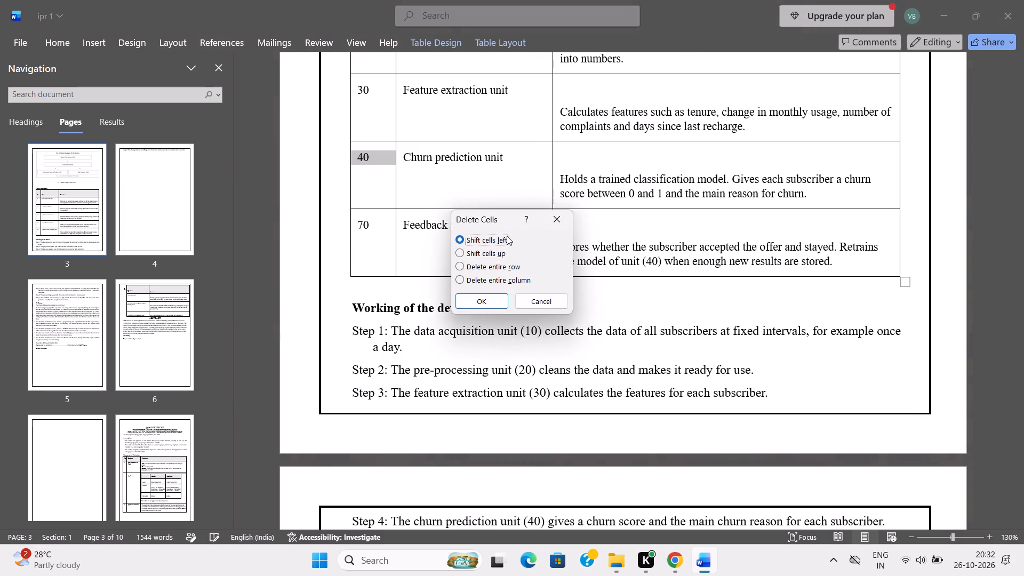
{"action": "left_click", "coordinate": [501, 267]}
{"action": "left_click", "coordinate": [471, 303]}
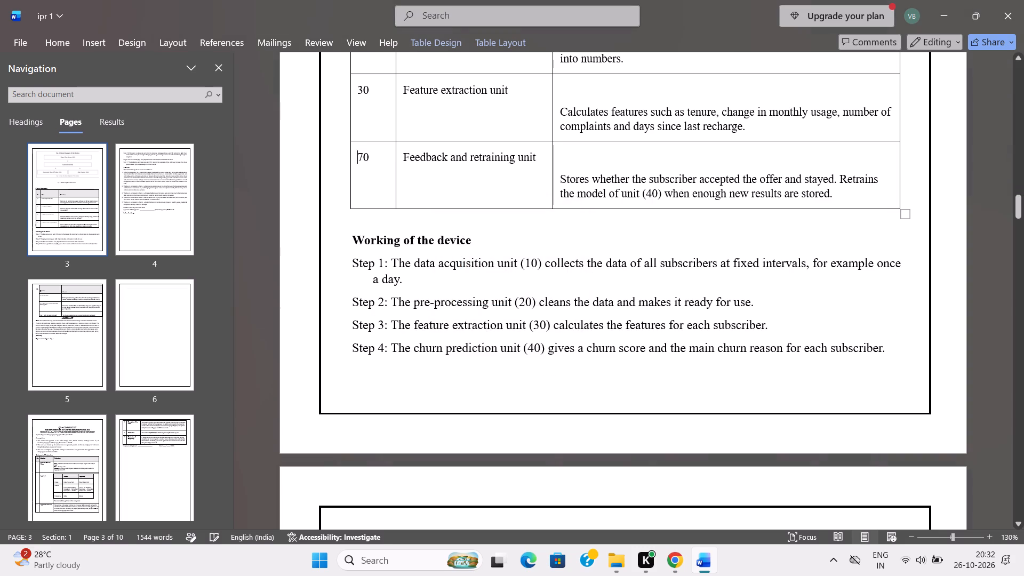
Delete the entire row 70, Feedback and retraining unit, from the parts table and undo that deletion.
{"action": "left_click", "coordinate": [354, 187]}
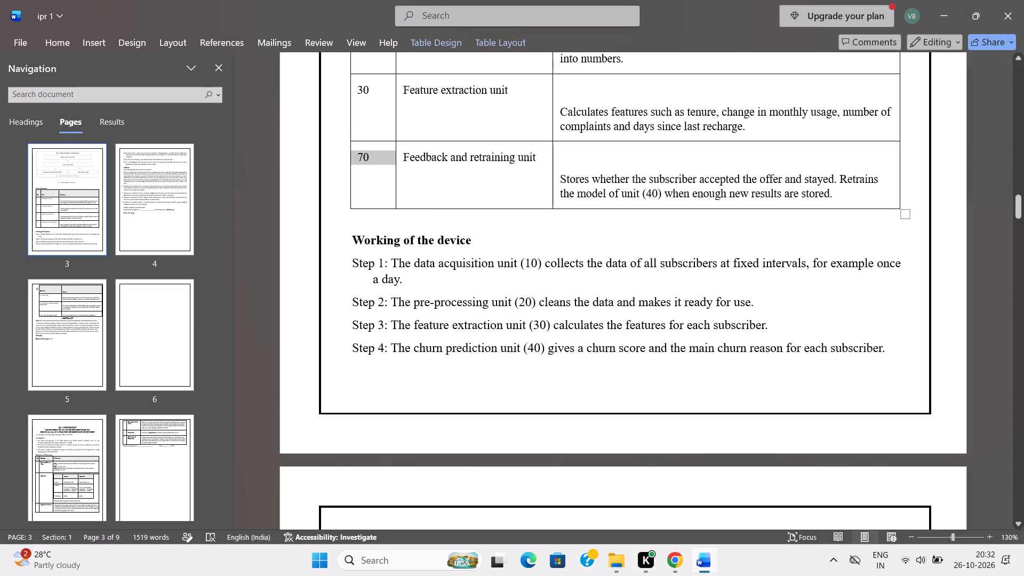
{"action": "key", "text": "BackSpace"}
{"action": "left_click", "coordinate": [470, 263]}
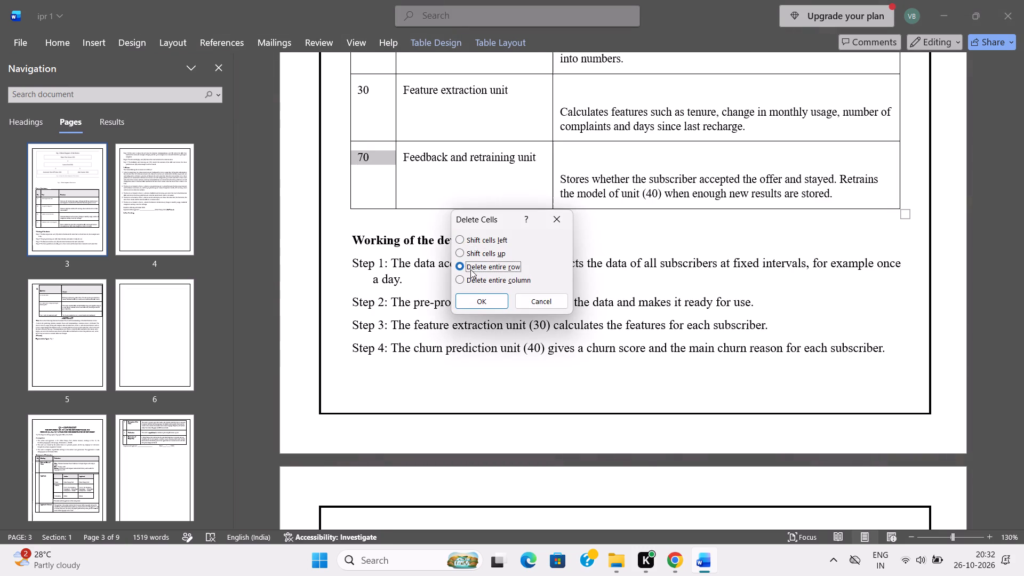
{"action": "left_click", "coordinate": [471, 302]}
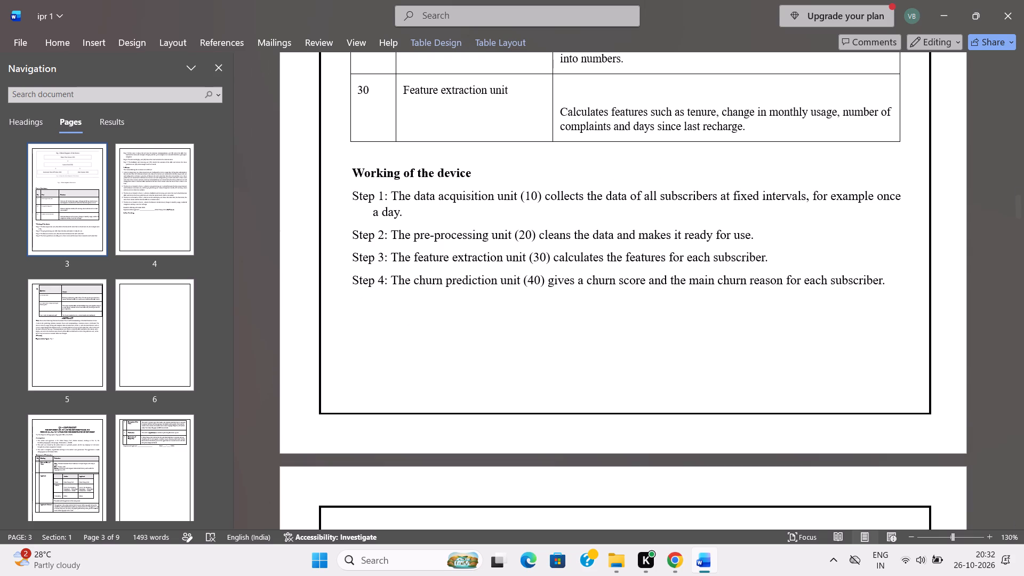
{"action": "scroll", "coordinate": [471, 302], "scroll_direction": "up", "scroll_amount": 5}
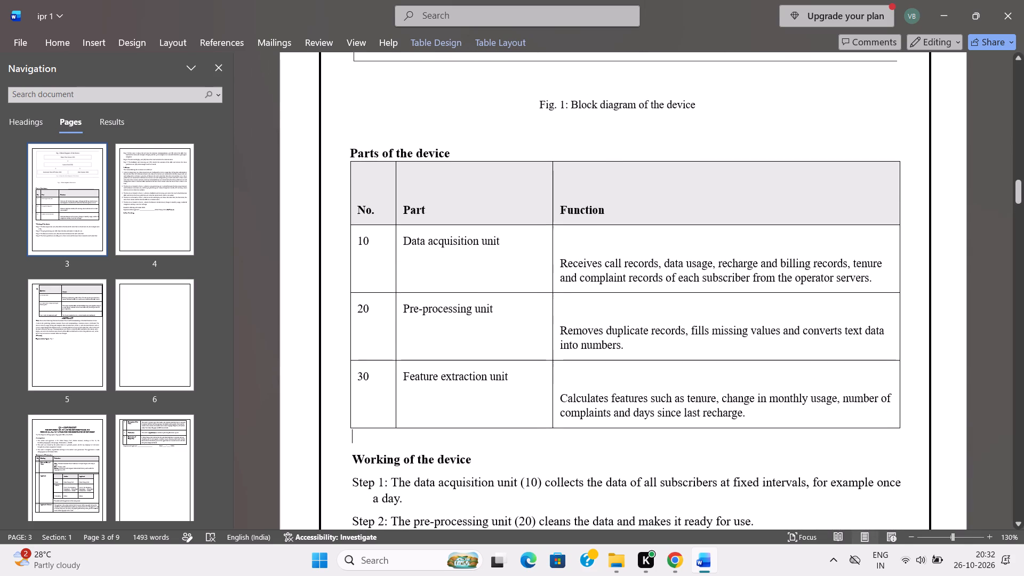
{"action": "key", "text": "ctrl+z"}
Renumber the Data acquisition unit row as 101 and the Pre-processing unit row as 102.
{"action": "scroll", "coordinate": [471, 302], "scroll_direction": "down", "scroll_amount": 1}
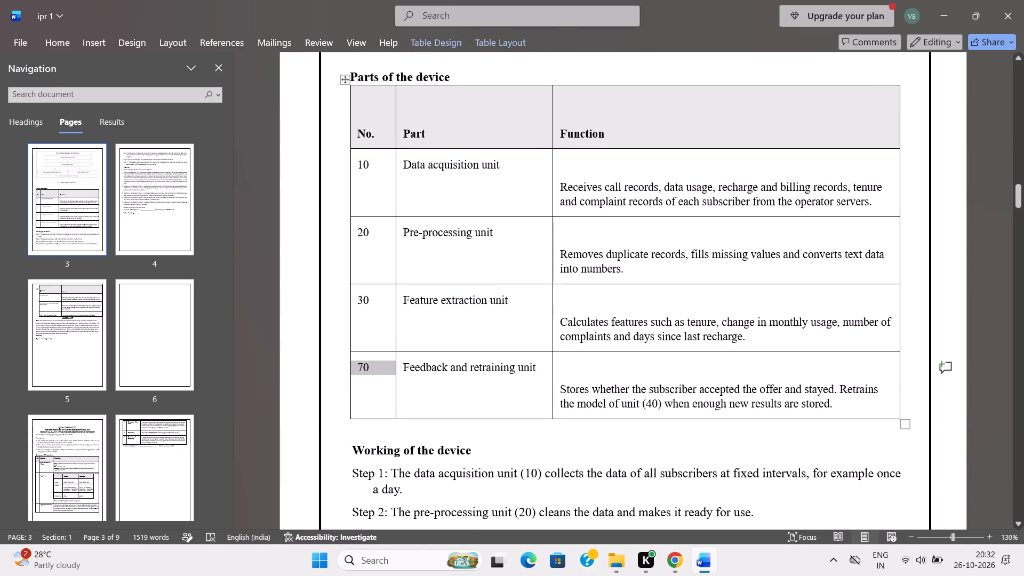
{"action": "left_click", "coordinate": [382, 162]}
{"action": "key", "text": "BackSpace"}
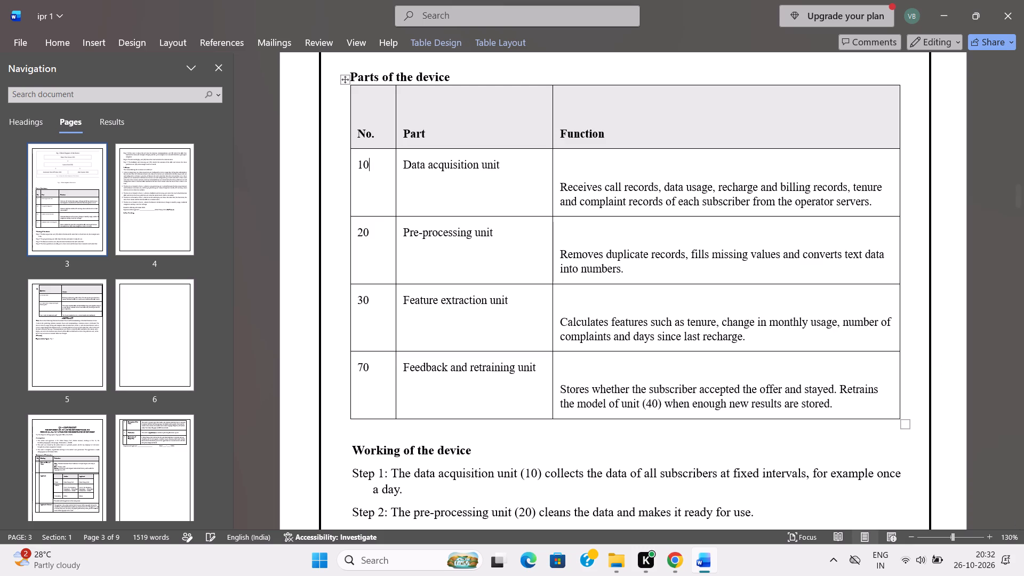
{"action": "key", "text": "1"}
{"action": "triple_click", "coordinate": [371, 233]}
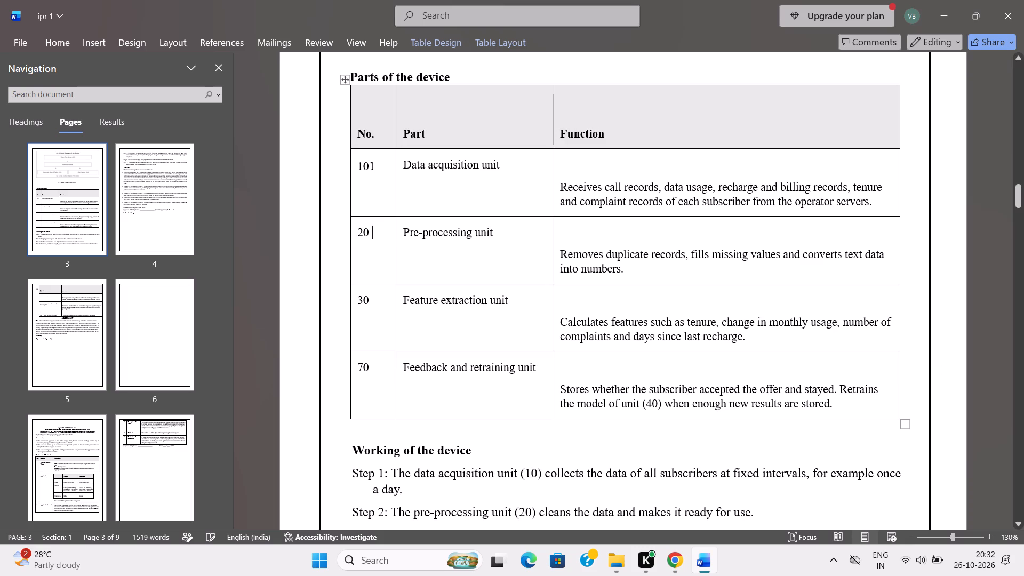
{"action": "type", "text": "102"}
Renumber the Feature extraction unit row as 103 and the Feedback and retraining unit row as 104.
{"action": "key", "text": "Down"}
{"action": "key", "text": "BackSpace"}
{"action": "key", "text": "BackSpace"}
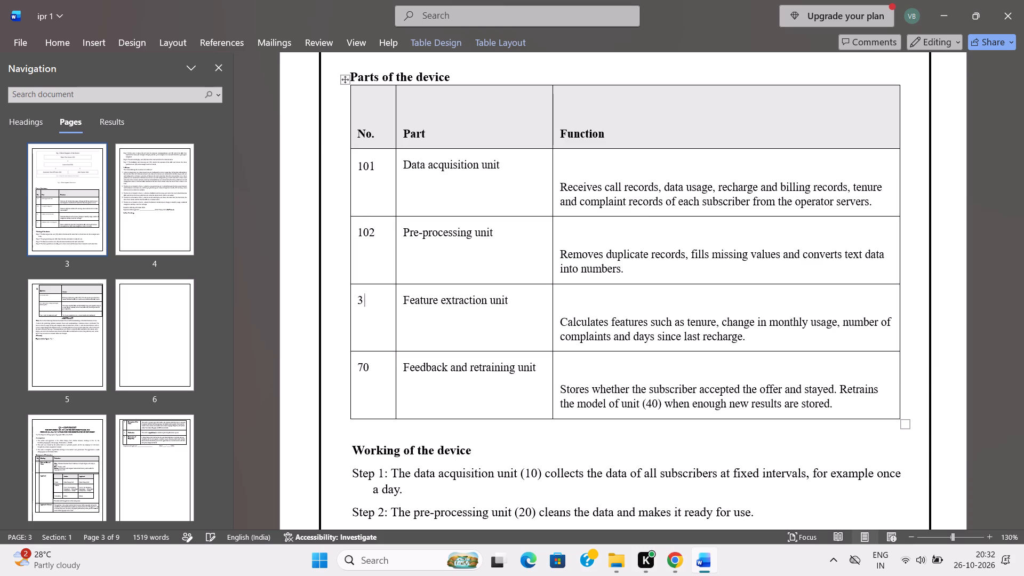
{"action": "key", "text": "BackSpace"}
{"action": "key", "text": "1"}
{"action": "type", "text": "03"}
{"action": "key", "text": "Down"}
{"action": "key", "text": "BackSpace"}
{"action": "key", "text": "BackSpace"}
{"action": "key", "text": "BackSpace"}
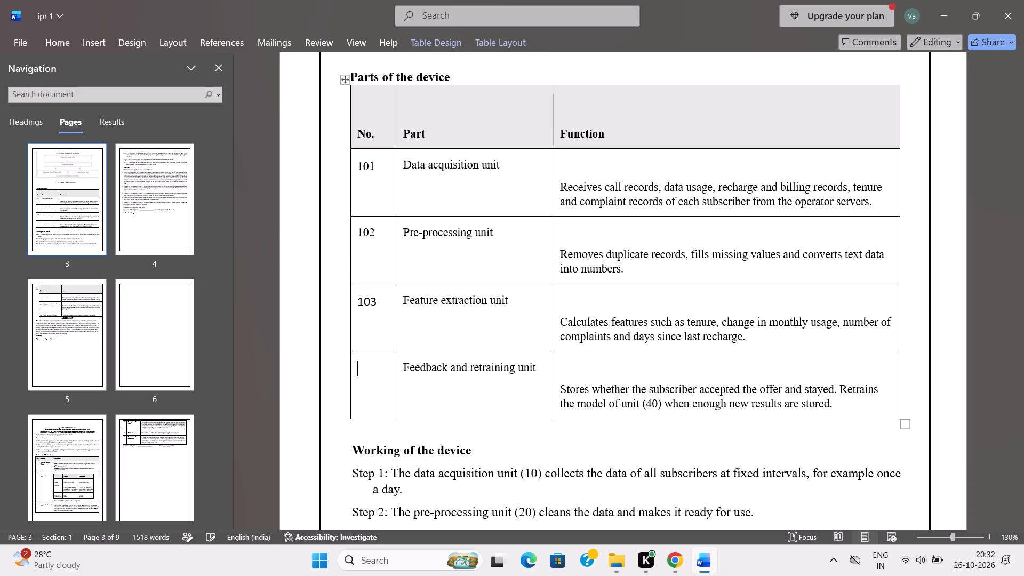
{"action": "type", "text": "104"}
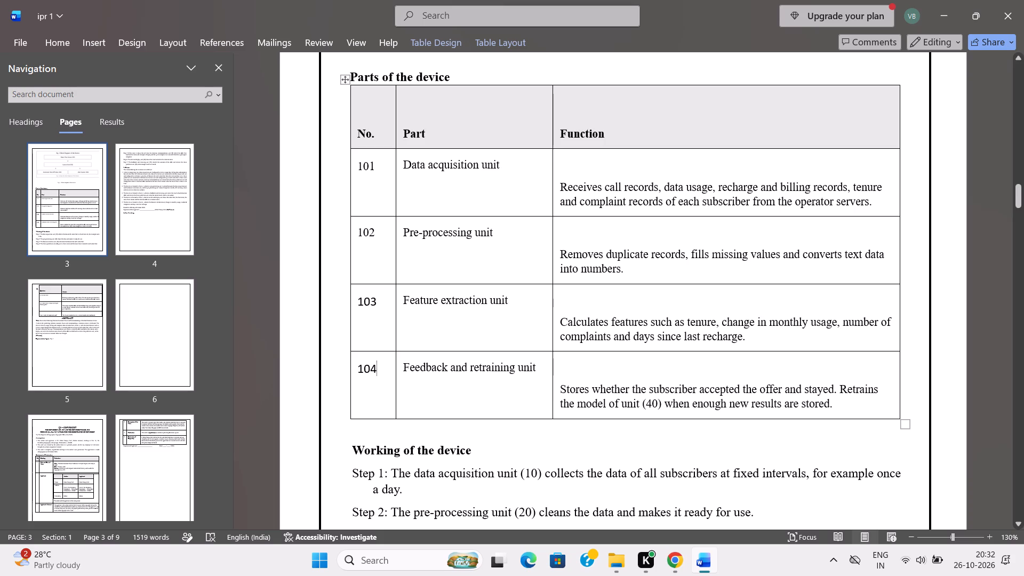
Review the Fig. 1 block diagram and the Detailed Description component list against the Parts of the device table.
{"action": "scroll", "coordinate": [469, 394], "scroll_direction": "up", "scroll_amount": 1}
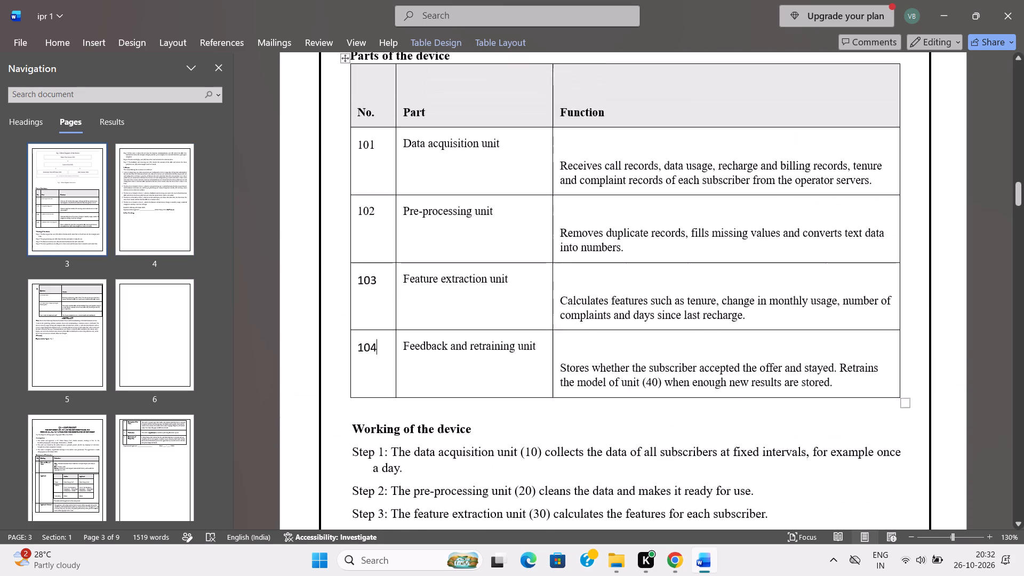
{"action": "scroll", "coordinate": [469, 394], "scroll_direction": "up", "scroll_amount": 2}
{"action": "scroll", "coordinate": [451, 256], "scroll_direction": "down", "scroll_amount": 1}
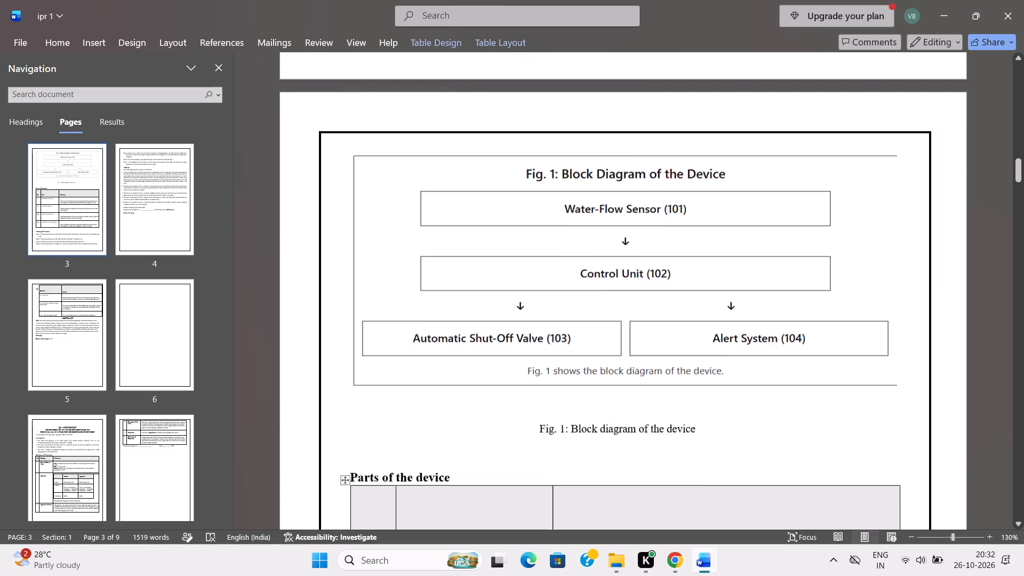
{"action": "scroll", "coordinate": [451, 256], "scroll_direction": "down", "scroll_amount": 1}
{"action": "scroll", "coordinate": [451, 256], "scroll_direction": "up", "scroll_amount": 3}
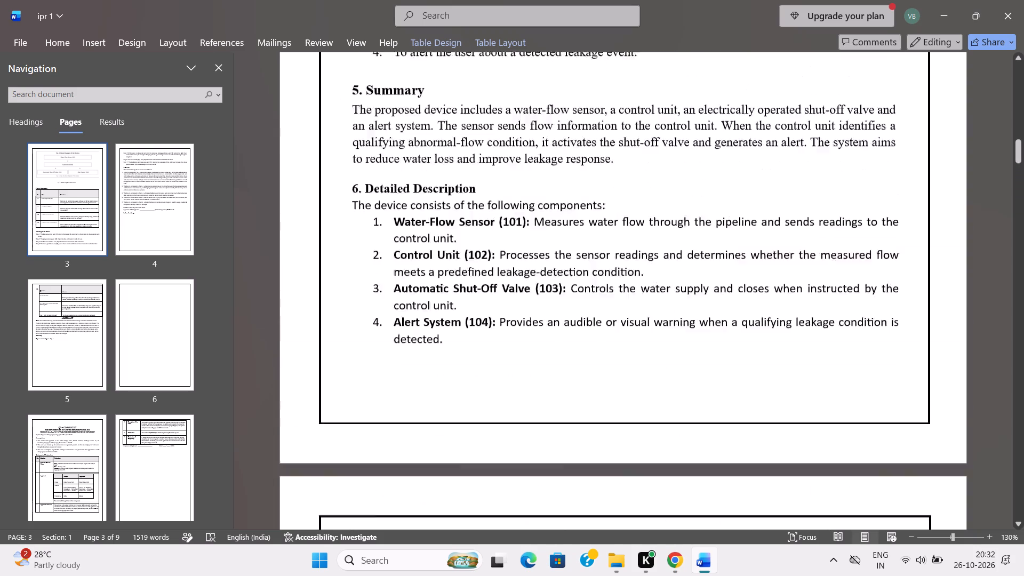
{"action": "scroll", "coordinate": [451, 256], "scroll_direction": "up", "scroll_amount": 5}
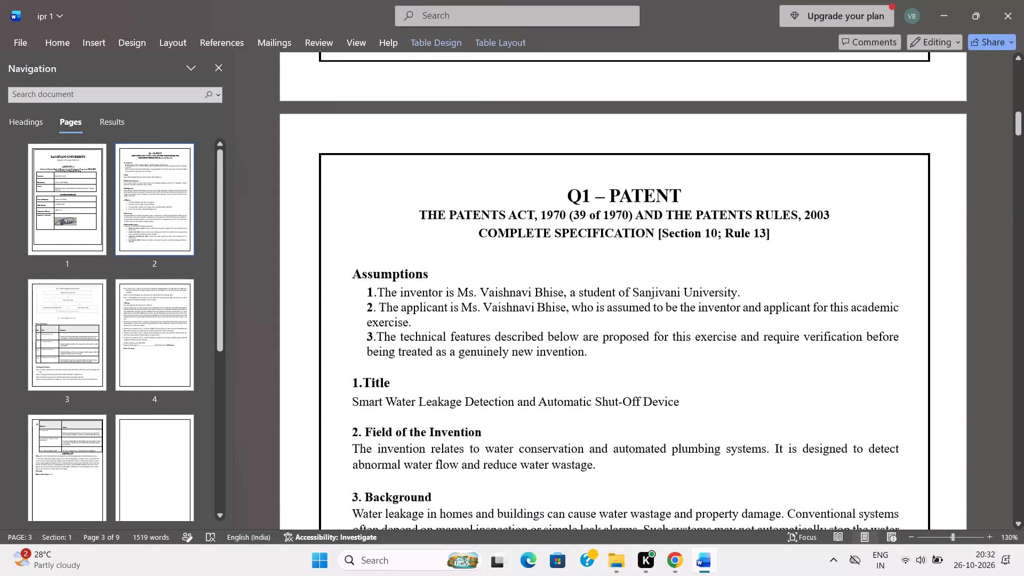
{"action": "scroll", "coordinate": [451, 256], "scroll_direction": "down", "scroll_amount": 11}
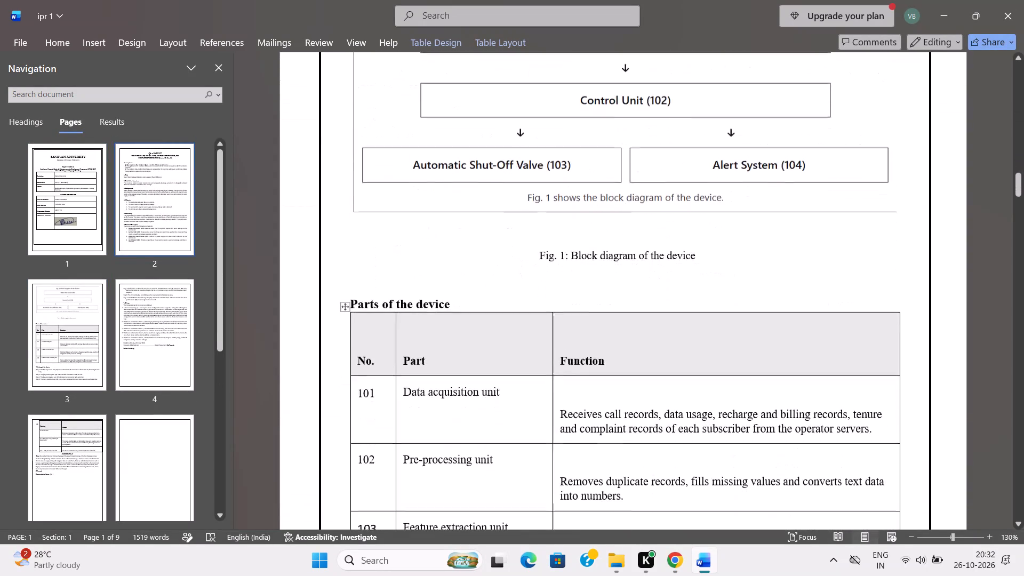
{"action": "scroll", "coordinate": [451, 256], "scroll_direction": "down", "scroll_amount": 1}
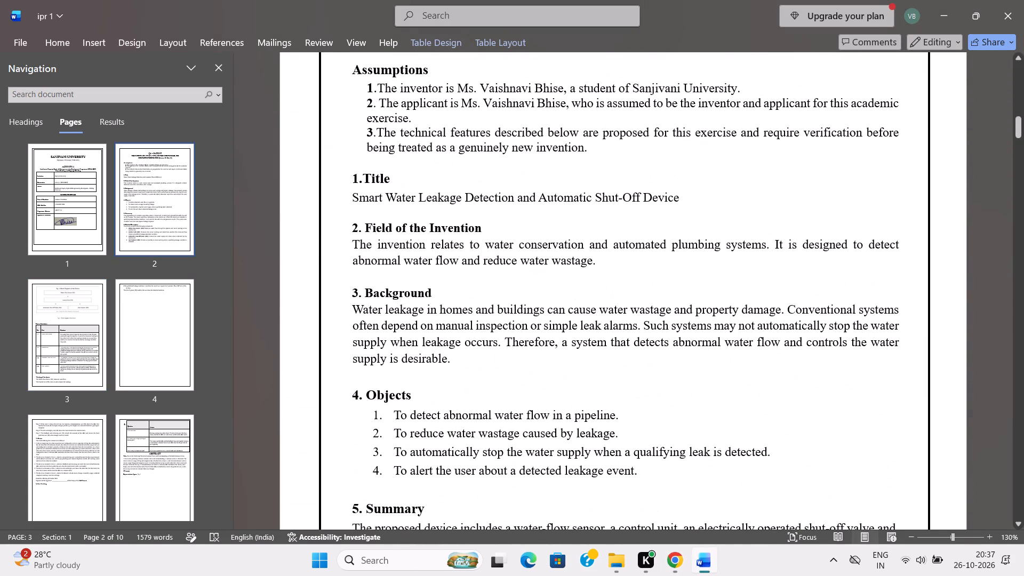
{"action": "scroll", "coordinate": [373, 324], "scroll_direction": "up", "scroll_amount": 1}
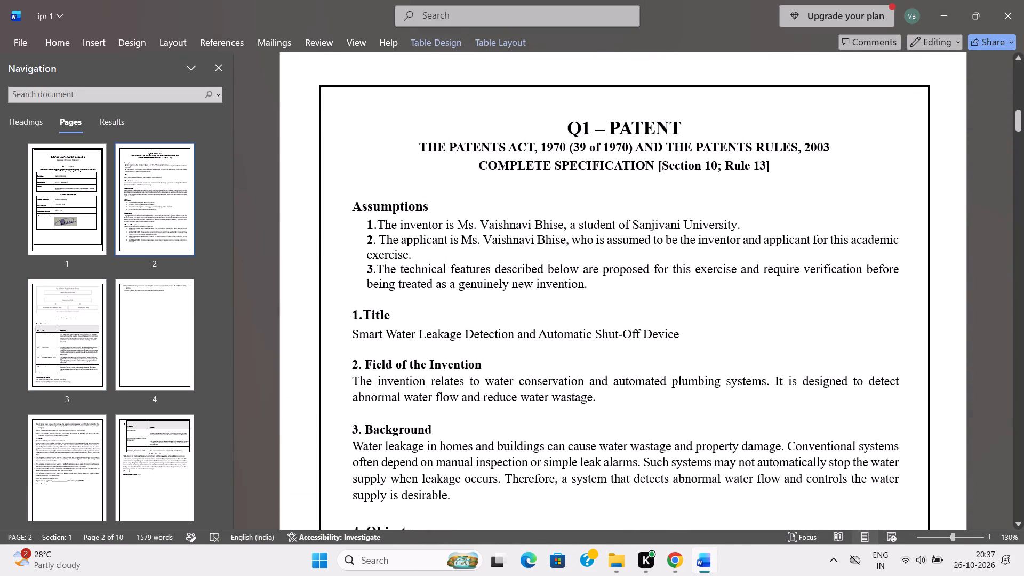
{"action": "scroll", "coordinate": [373, 324], "scroll_direction": "down", "scroll_amount": 4}
{"action": "scroll", "coordinate": [373, 324], "scroll_direction": "up", "scroll_amount": 1}
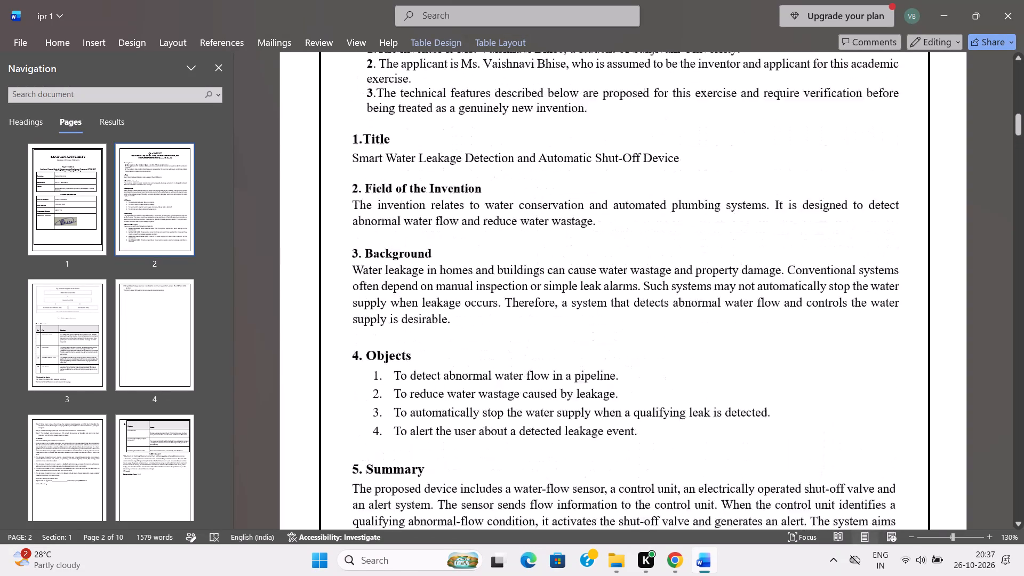
Number the four lines under Working of the device 1. to 4., from the Water-Flow Sensor line to the Alert System line.
{"action": "scroll", "coordinate": [373, 324], "scroll_direction": "up", "scroll_amount": 1}
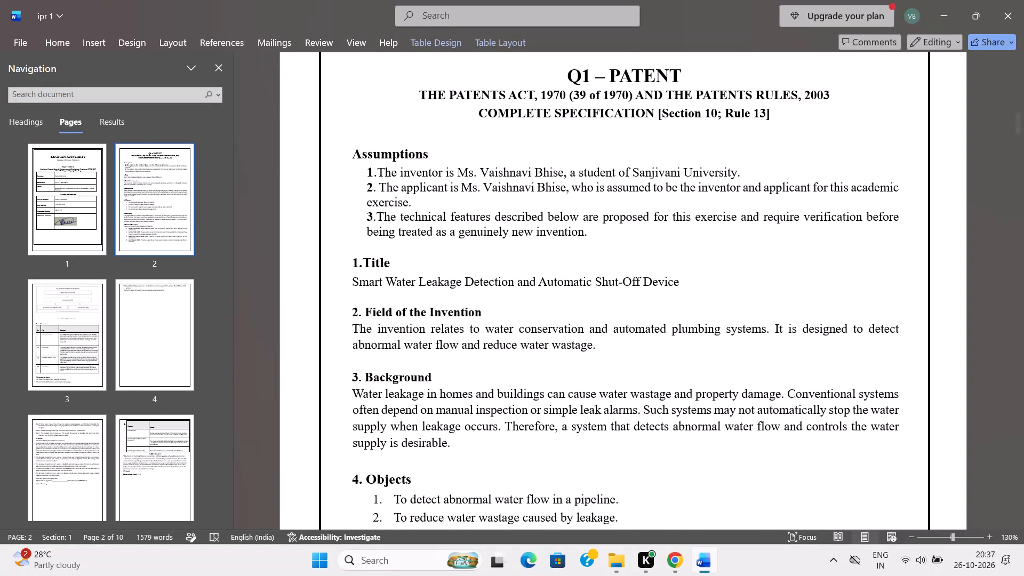
{"action": "scroll", "coordinate": [373, 324], "scroll_direction": "down", "scroll_amount": 11}
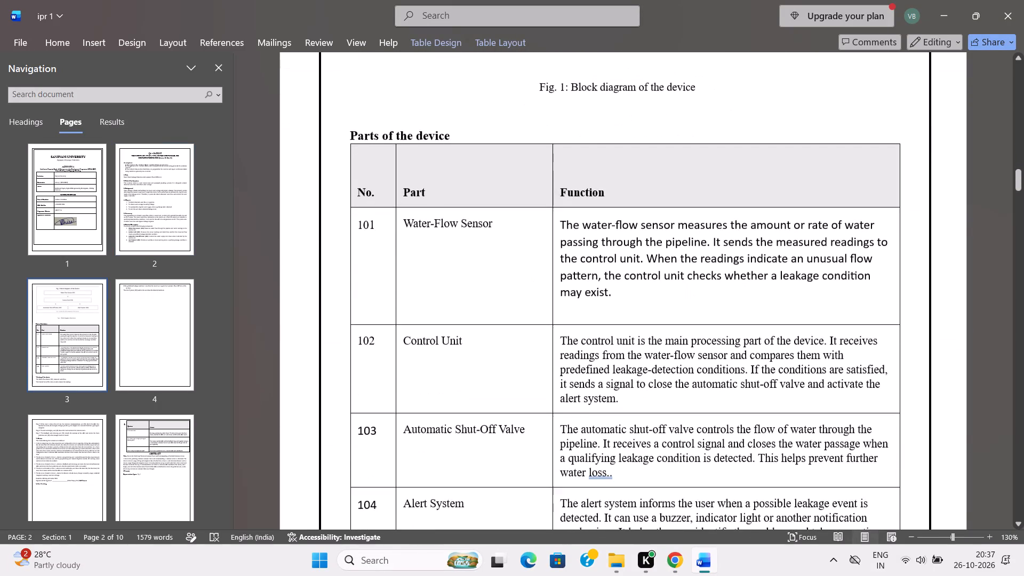
{"action": "scroll", "coordinate": [373, 324], "scroll_direction": "down", "scroll_amount": 4}
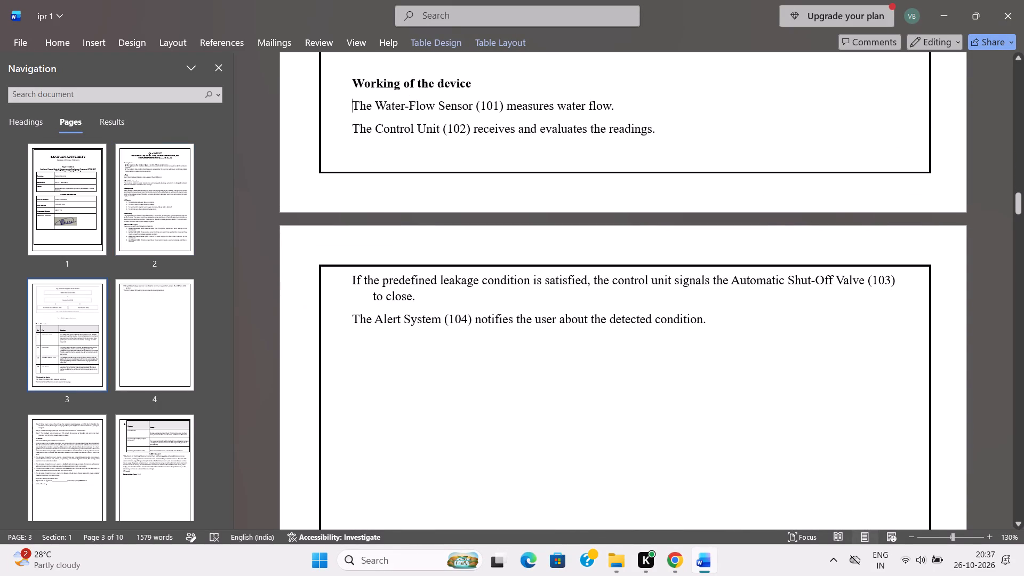
{"action": "type", "text": "1."}
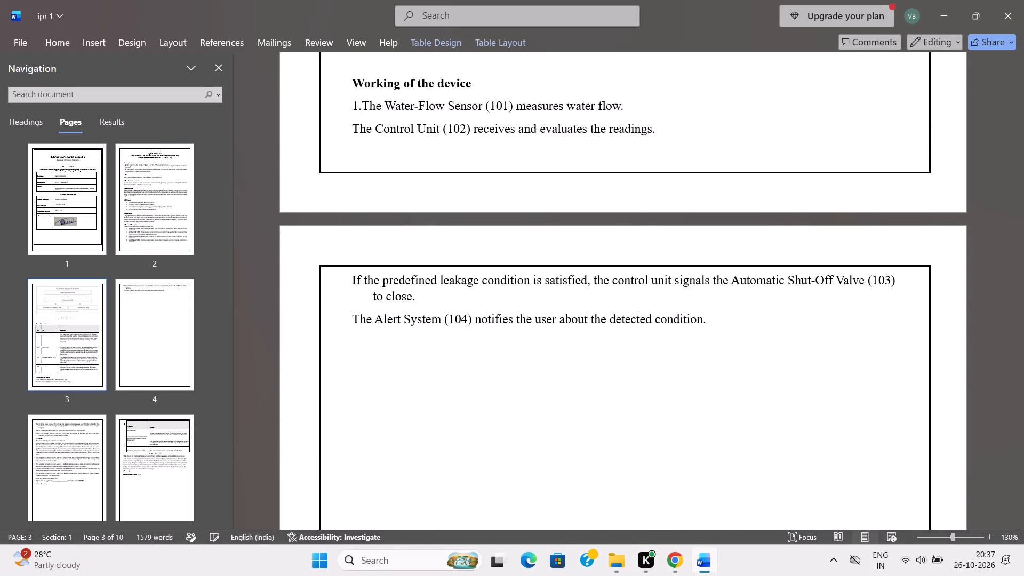
{"action": "left_click", "coordinate": [354, 130]}
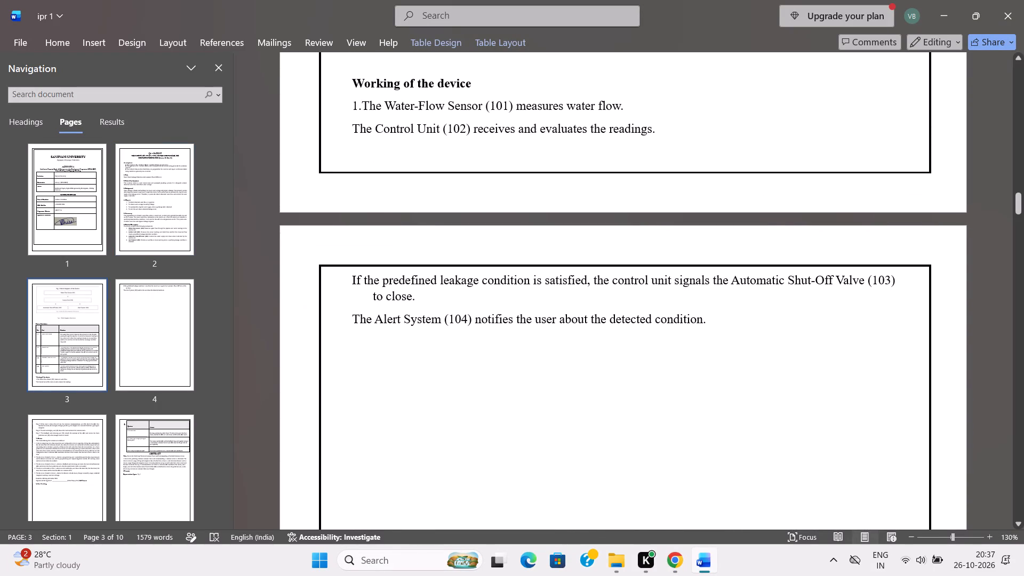
{"action": "type", "text": "2."}
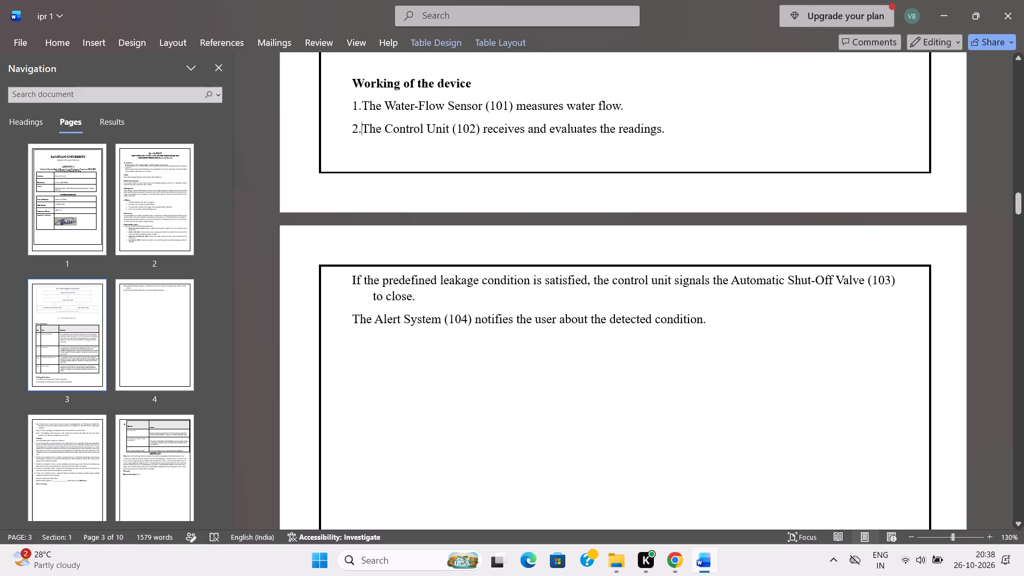
{"action": "left_click", "coordinate": [351, 283]}
{"action": "type", "text": "3."}
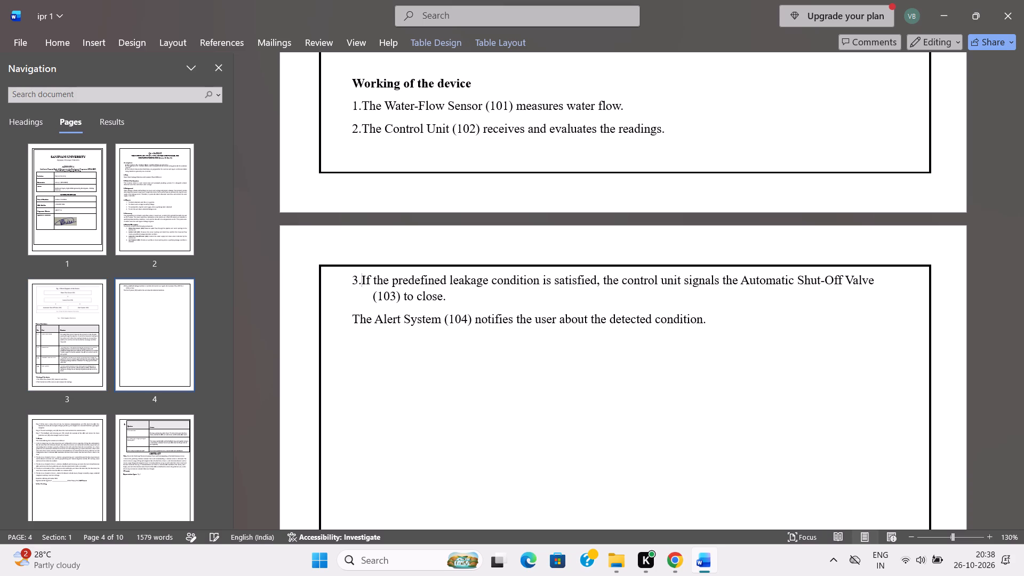
{"action": "left_click", "coordinate": [373, 299]}
{"action": "key", "text": "BackSpace"}
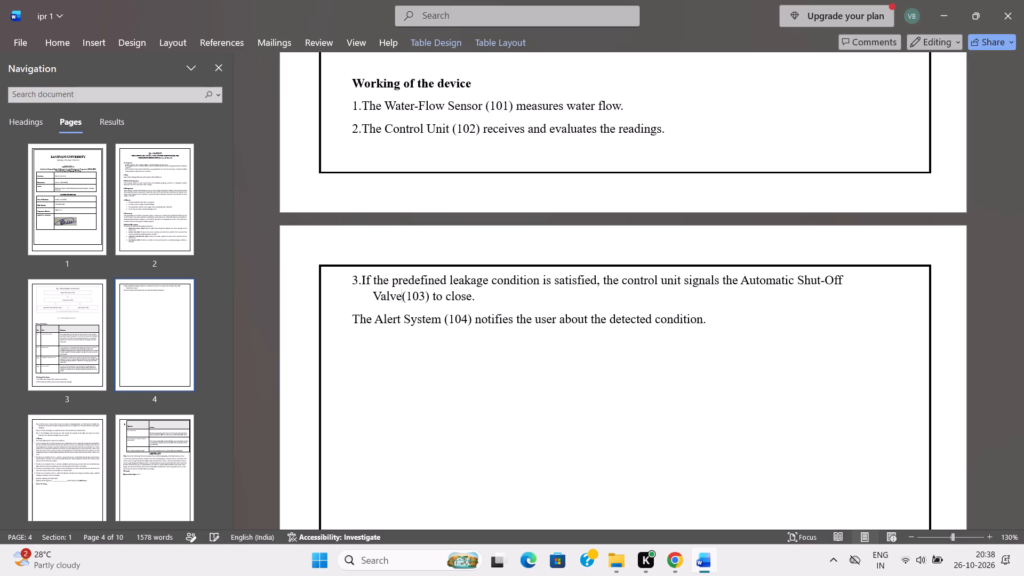
{"action": "key", "text": "space"}
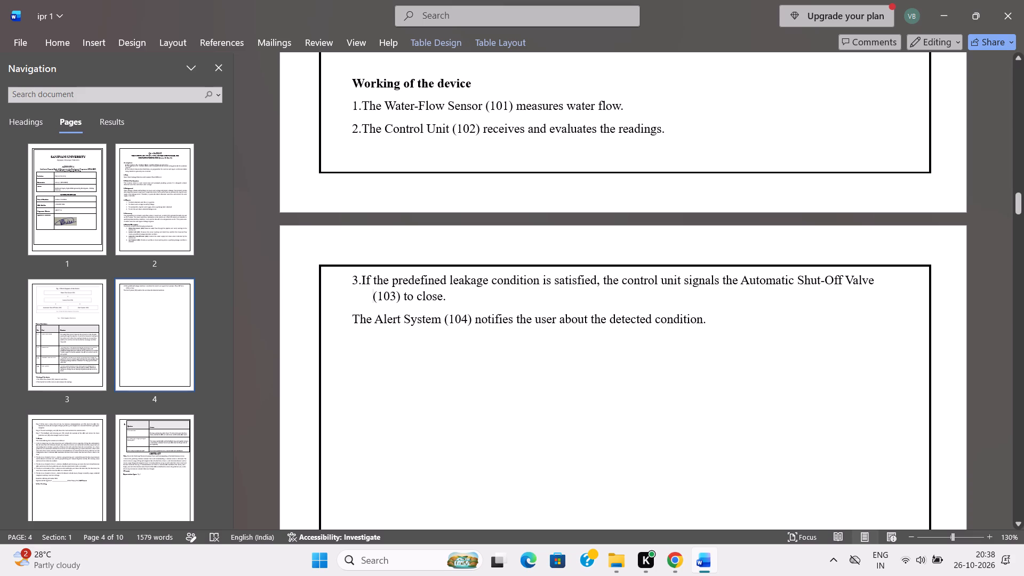
{"action": "left_click", "coordinate": [353, 321]}
{"action": "key", "text": "4"}
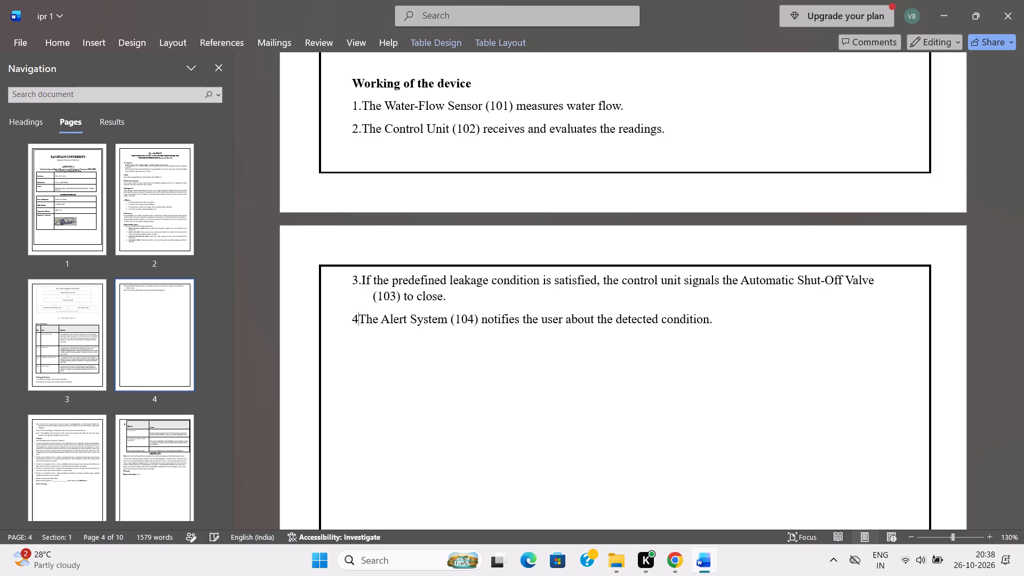
{"action": "key", "text": "period"}
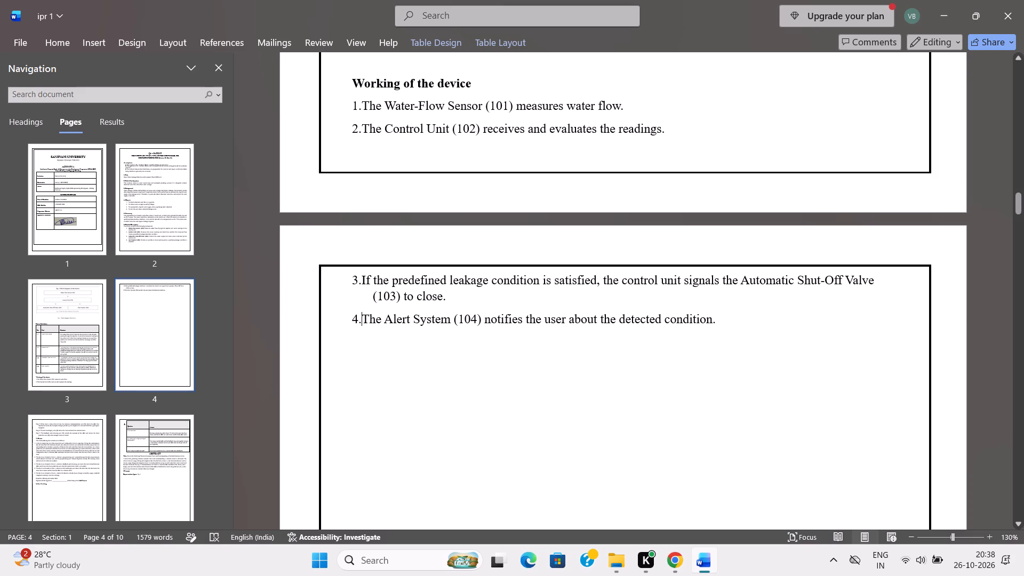
Delete the leftover Step 5 to Step 7 lines about the retention and retraining units above the 7. Claims heading.
{"action": "scroll", "coordinate": [511, 350], "scroll_direction": "down", "scroll_amount": 9}
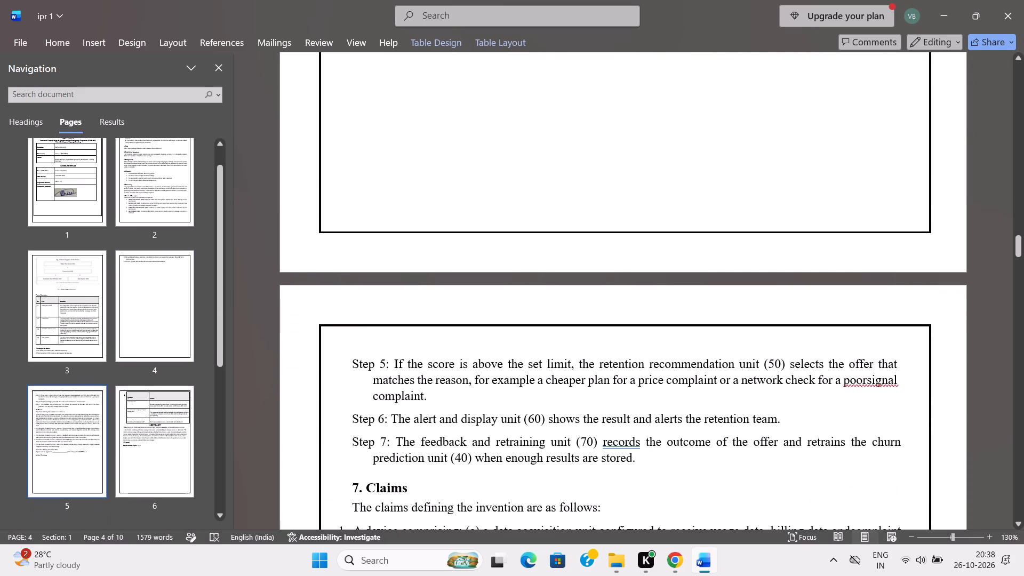
{"action": "left_click_drag", "start_coordinate": [644, 463], "coordinate": [347, 369]}
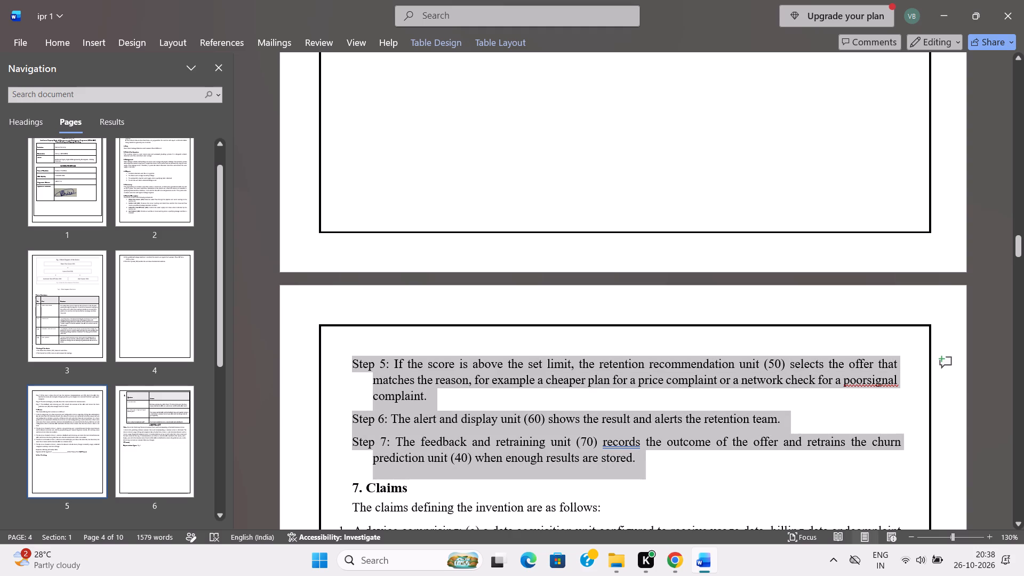
{"action": "left_click_drag", "start_coordinate": [347, 369], "coordinate": [346, 365]}
{"action": "key", "text": "BackSpace"}
{"action": "key", "text": "BackSpace"}
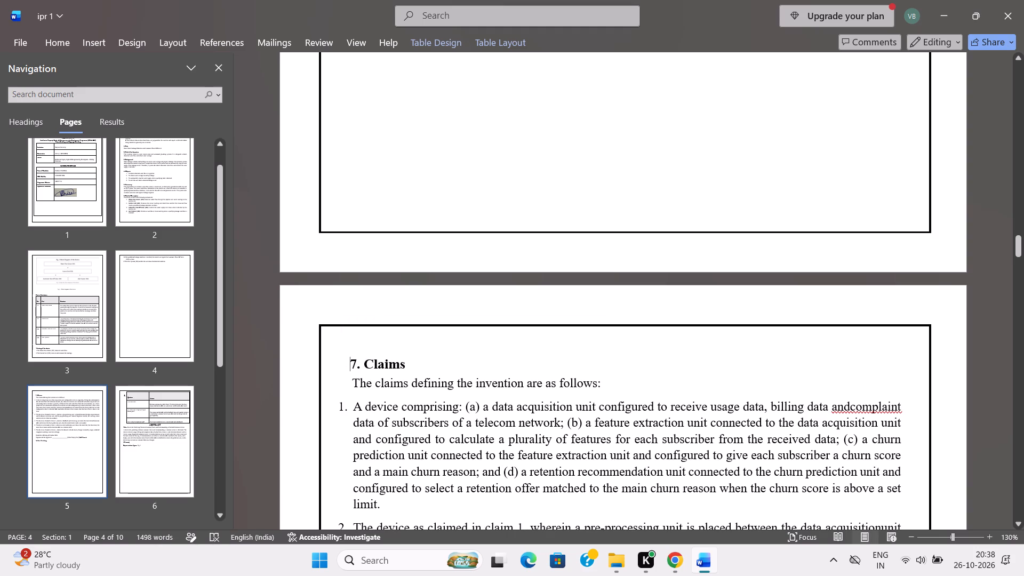
Delete the old telecom churn 7. Claims section, including the date, signature line and self-check content before Q2 – Copyright.
{"action": "scroll", "coordinate": [346, 365], "scroll_direction": "down", "scroll_amount": 3}
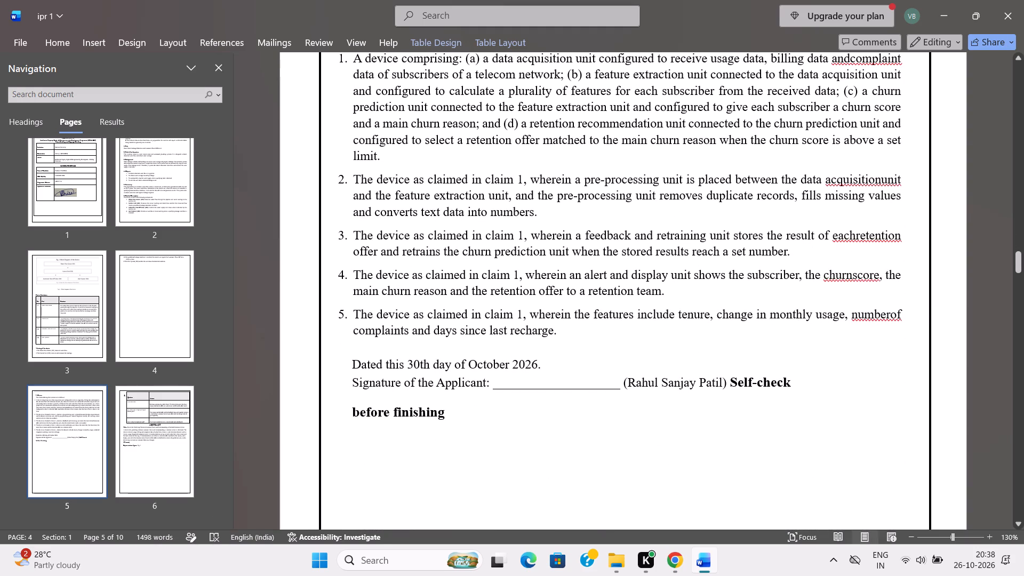
{"action": "left_click_drag", "start_coordinate": [453, 417], "coordinate": [349, 137]}
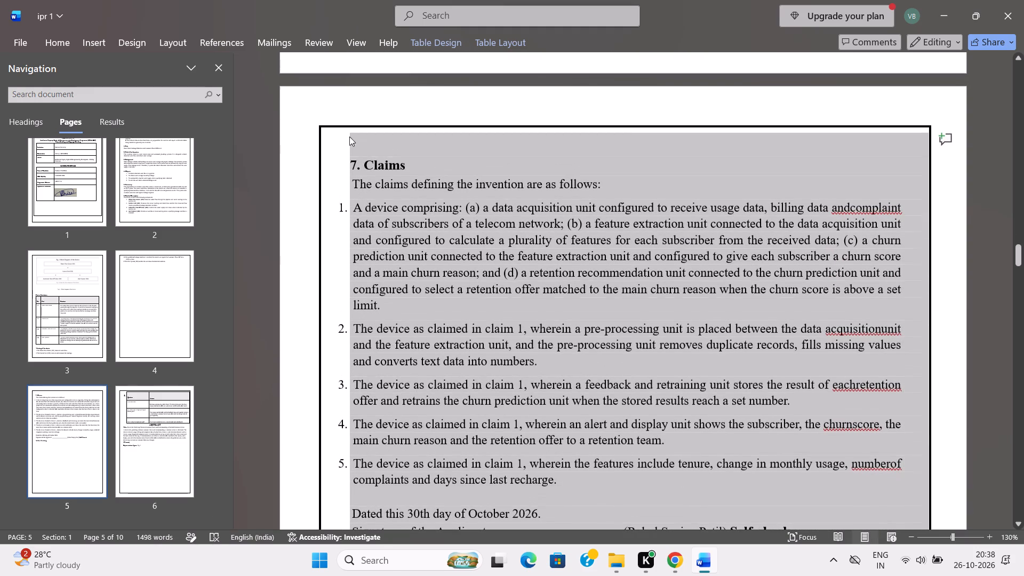
{"action": "left_click_drag", "start_coordinate": [349, 137], "coordinate": [338, 161]}
{"action": "key", "text": "BackSpace"}
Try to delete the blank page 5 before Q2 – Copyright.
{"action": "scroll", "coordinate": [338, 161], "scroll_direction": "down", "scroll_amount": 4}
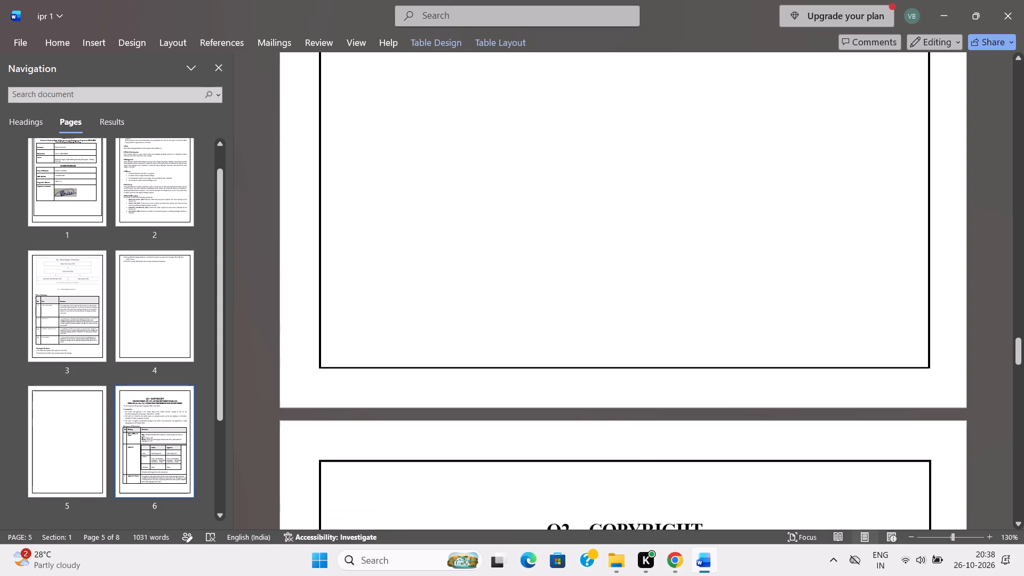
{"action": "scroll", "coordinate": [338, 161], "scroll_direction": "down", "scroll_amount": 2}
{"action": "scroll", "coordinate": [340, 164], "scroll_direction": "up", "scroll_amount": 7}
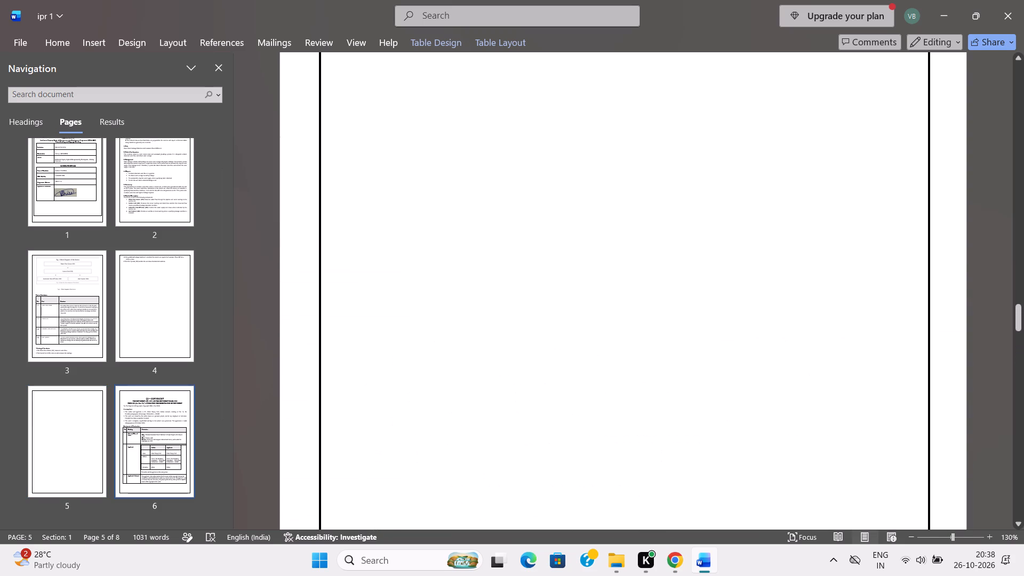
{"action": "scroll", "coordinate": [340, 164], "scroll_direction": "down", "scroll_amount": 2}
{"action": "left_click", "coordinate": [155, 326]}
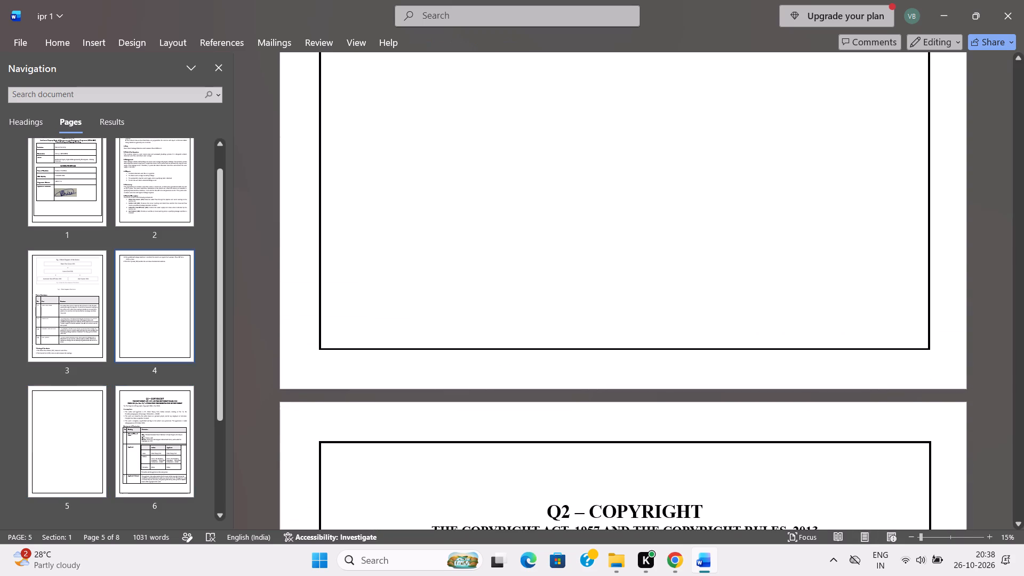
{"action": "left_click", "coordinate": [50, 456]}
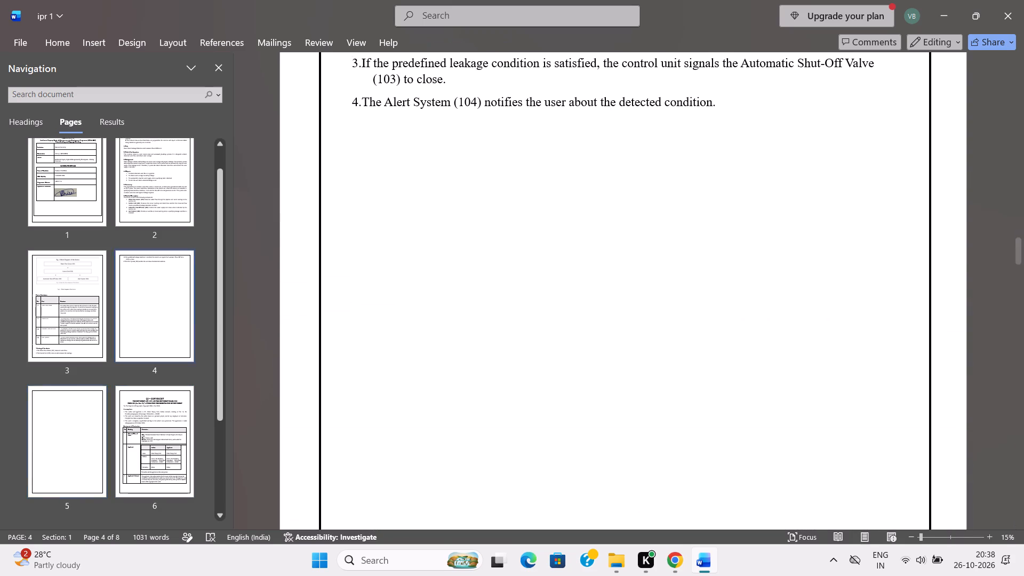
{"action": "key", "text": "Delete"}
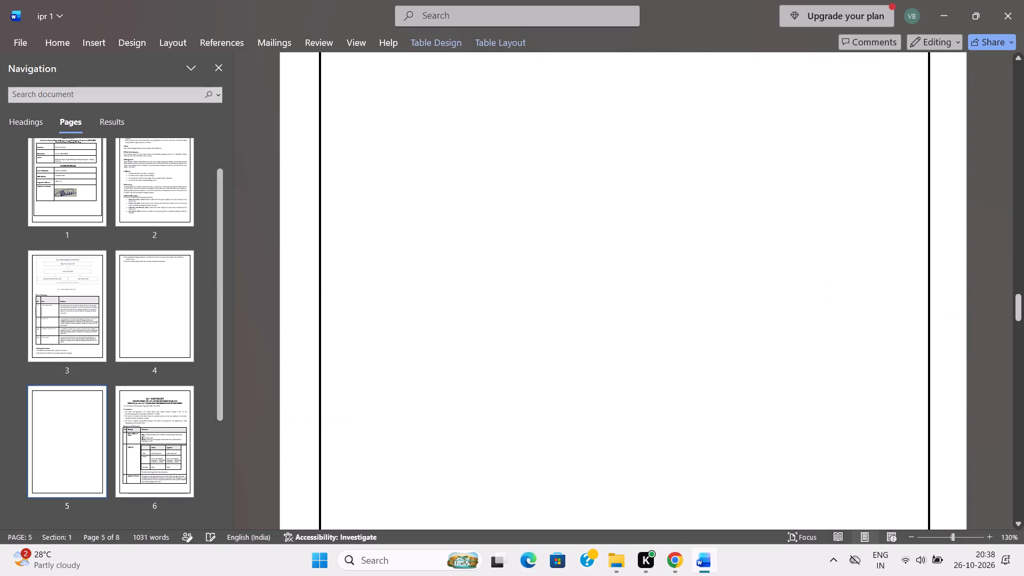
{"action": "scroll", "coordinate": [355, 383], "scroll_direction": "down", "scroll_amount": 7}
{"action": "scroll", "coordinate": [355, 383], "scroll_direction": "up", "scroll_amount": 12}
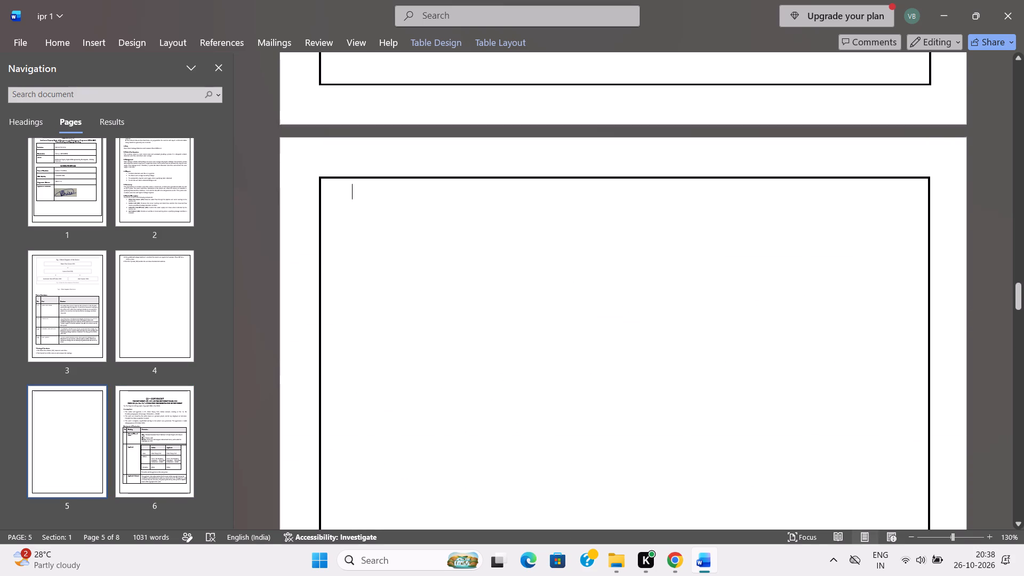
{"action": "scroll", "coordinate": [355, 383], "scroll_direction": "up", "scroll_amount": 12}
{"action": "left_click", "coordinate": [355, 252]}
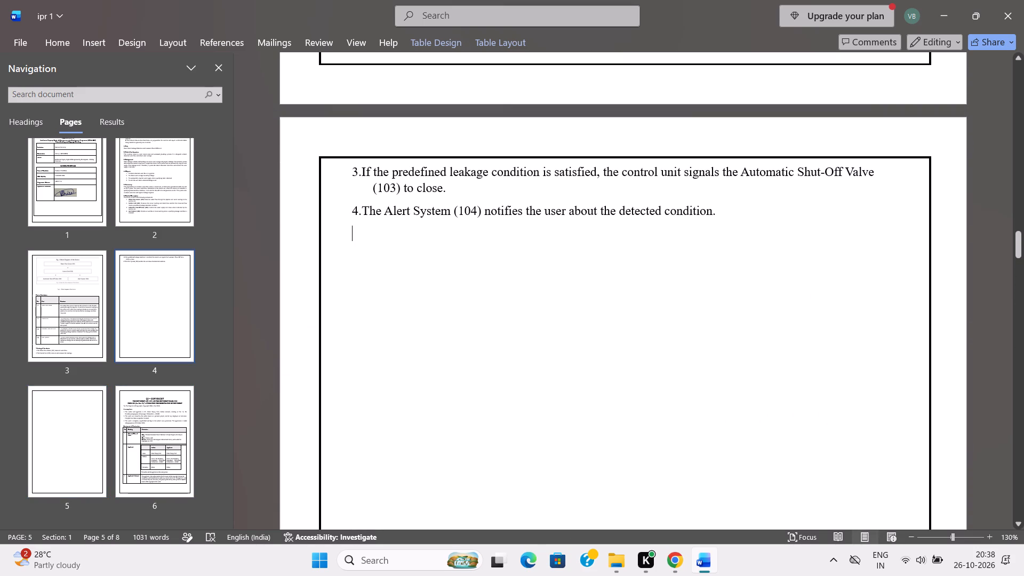
Replace the numbers of the first two Working of the device lines with the labels "Step 1:-" and "Step 2:-".
{"action": "scroll", "coordinate": [355, 252], "scroll_direction": "up", "scroll_amount": 5}
{"action": "scroll", "coordinate": [355, 252], "scroll_direction": "down", "scroll_amount": 1}
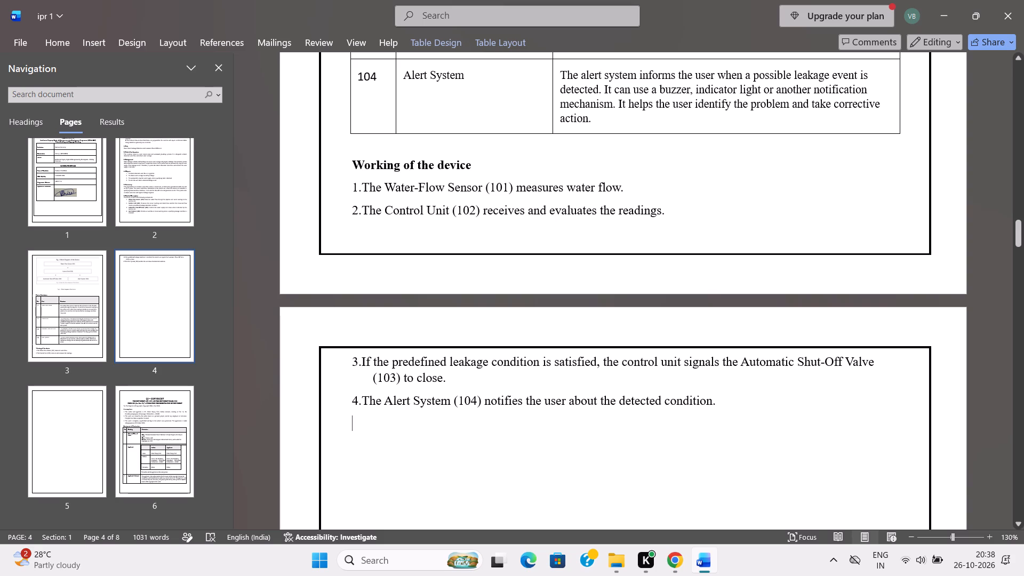
{"action": "left_click", "coordinate": [358, 188]}
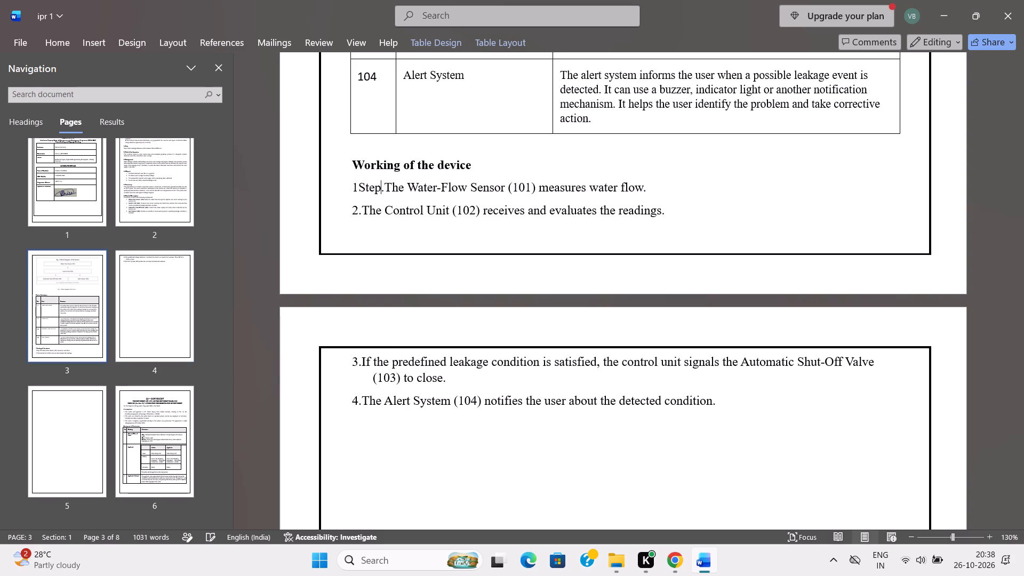
{"action": "key", "text": "BackSpace"}
{"action": "key", "text": "BackSpace"}
{"action": "key", "text": "BackSpace"}
{"action": "key", "text": "BackSpace"}
{"action": "key", "text": "BackSpace"}
{"action": "key", "text": "Right"}
{"action": "key", "text": "BackSpace"}
{"action": "key", "text": "period"}
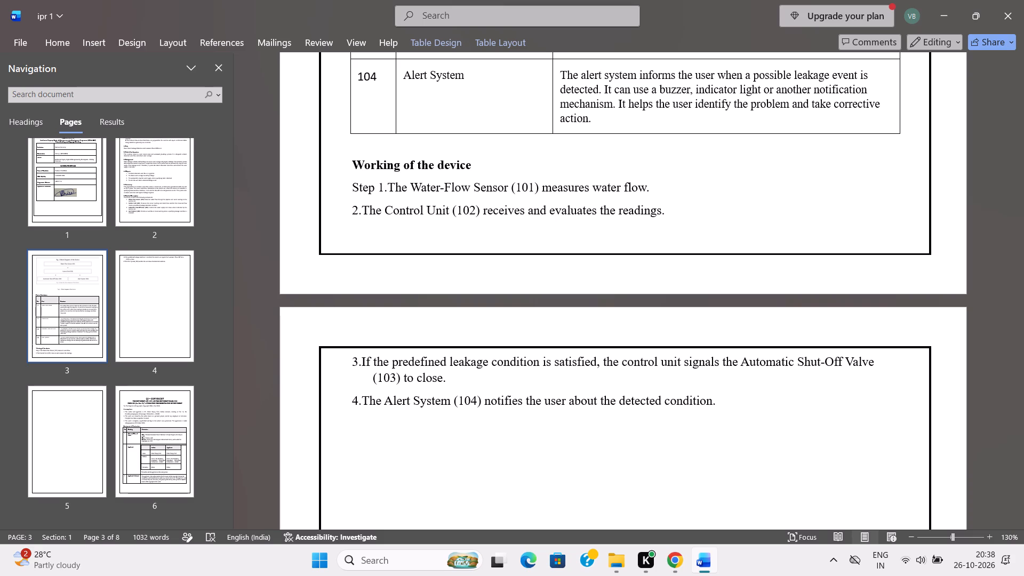
{"action": "key", "text": "BackSpace"}
{"action": "type", "text": ":-"}
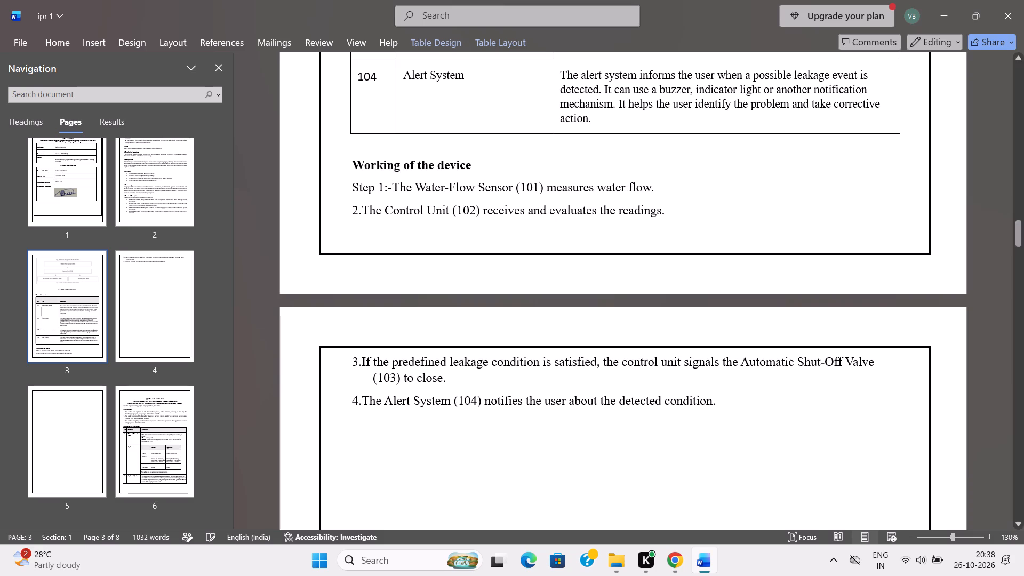
{"action": "key", "text": "space"}
{"action": "left_click", "coordinate": [364, 210]}
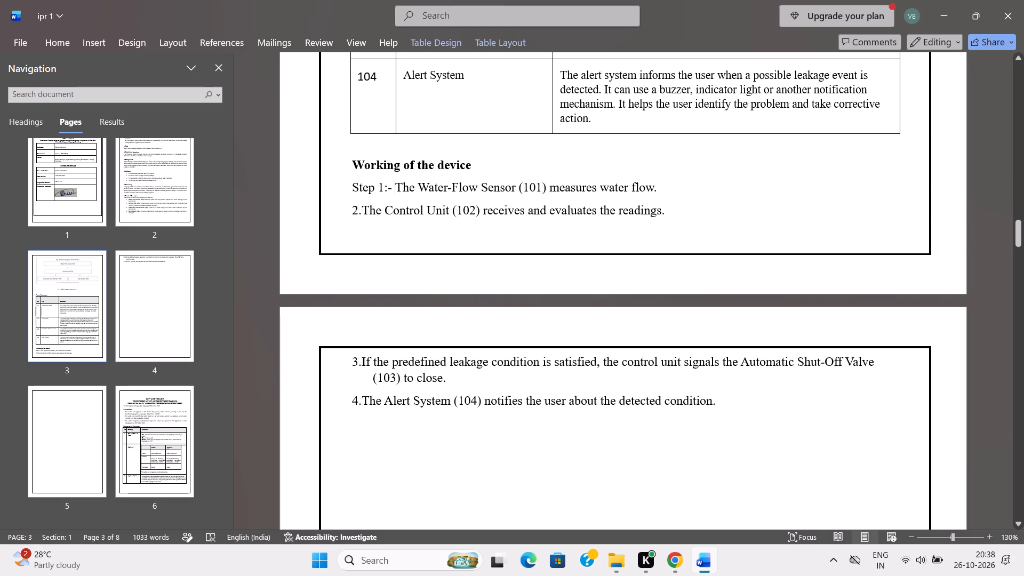
{"action": "key", "text": "BackSpace"}
{"action": "key", "text": "BackSpace"}
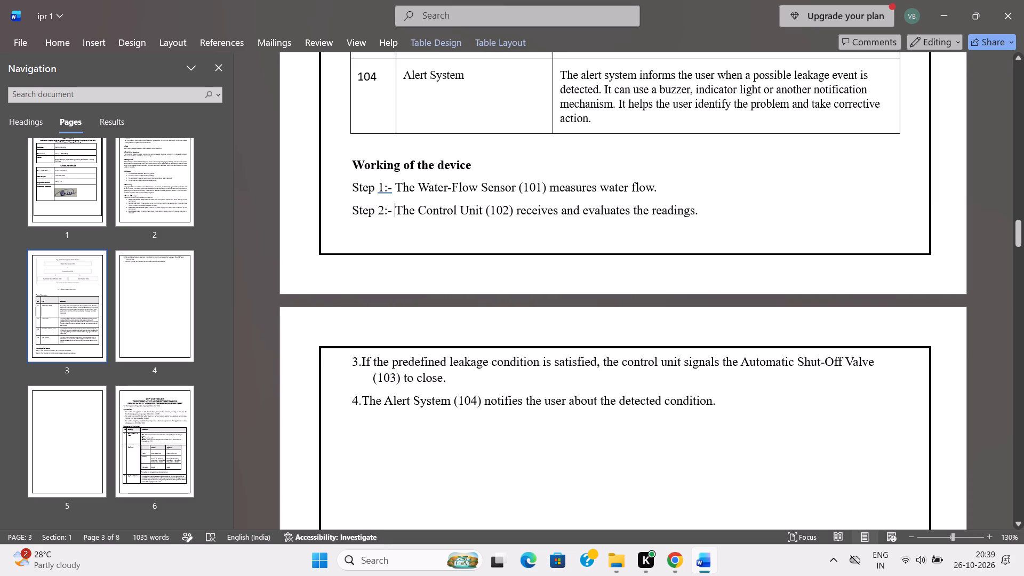
Make the "Step 1:-" and "Step 2:-" labels bold.
{"action": "left_click_drag", "start_coordinate": [350, 187], "coordinate": [395, 189]}
{"action": "left_click", "coordinate": [404, 169]}
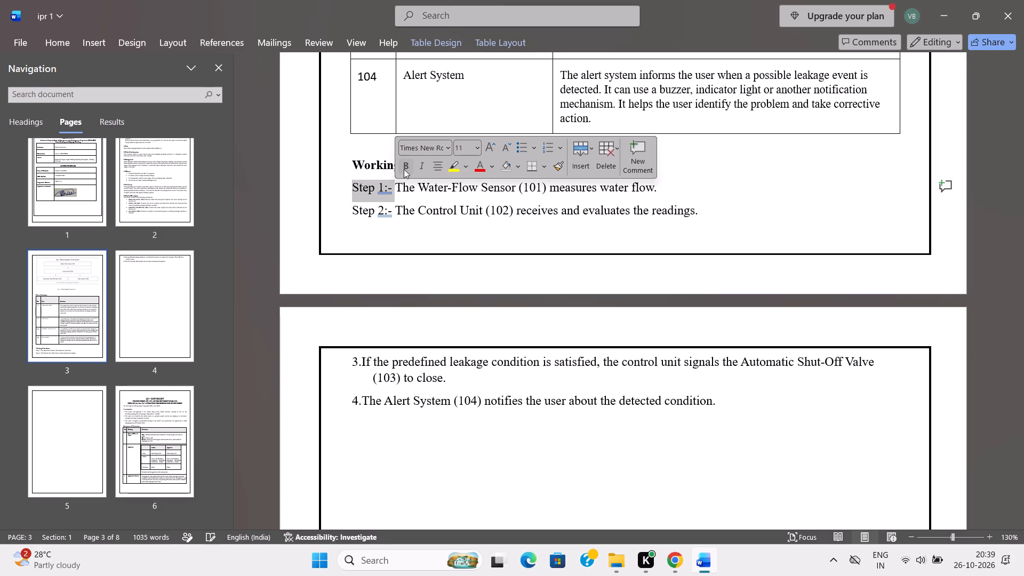
{"action": "left_click_drag", "start_coordinate": [353, 208], "coordinate": [390, 210]}
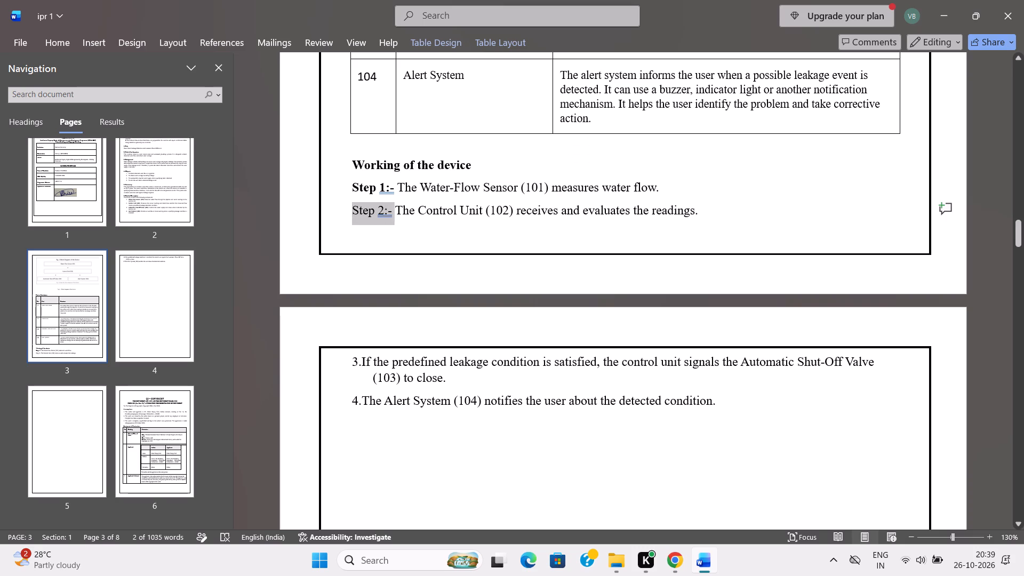
{"action": "left_click_drag", "start_coordinate": [390, 210], "coordinate": [390, 211]}
{"action": "left_click", "coordinate": [394, 182]}
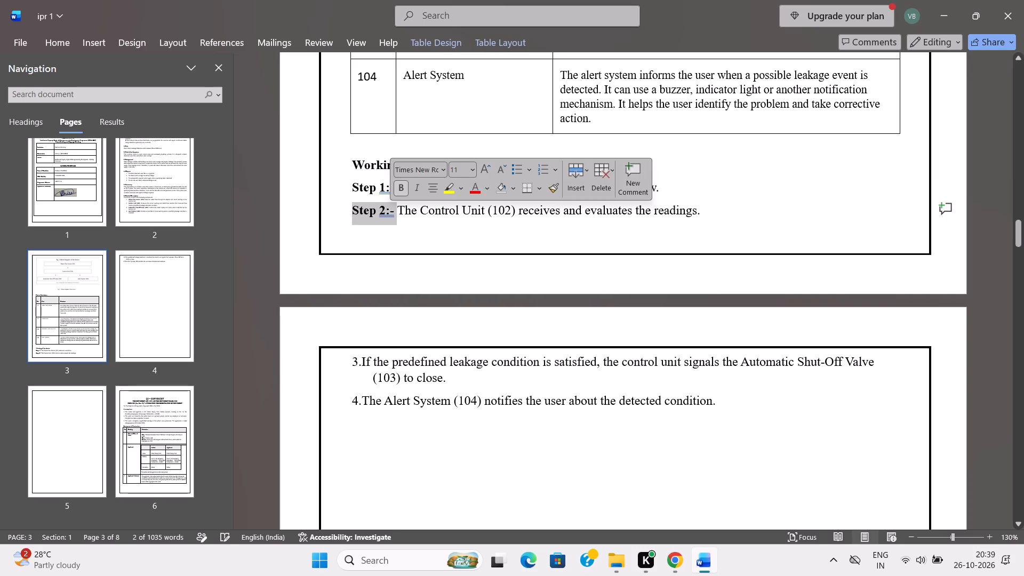
Replace the number of the third Working of the device line with a bold "Step 3:-" label.
{"action": "left_click", "coordinate": [359, 361]}
{"action": "key", "text": "Right"}
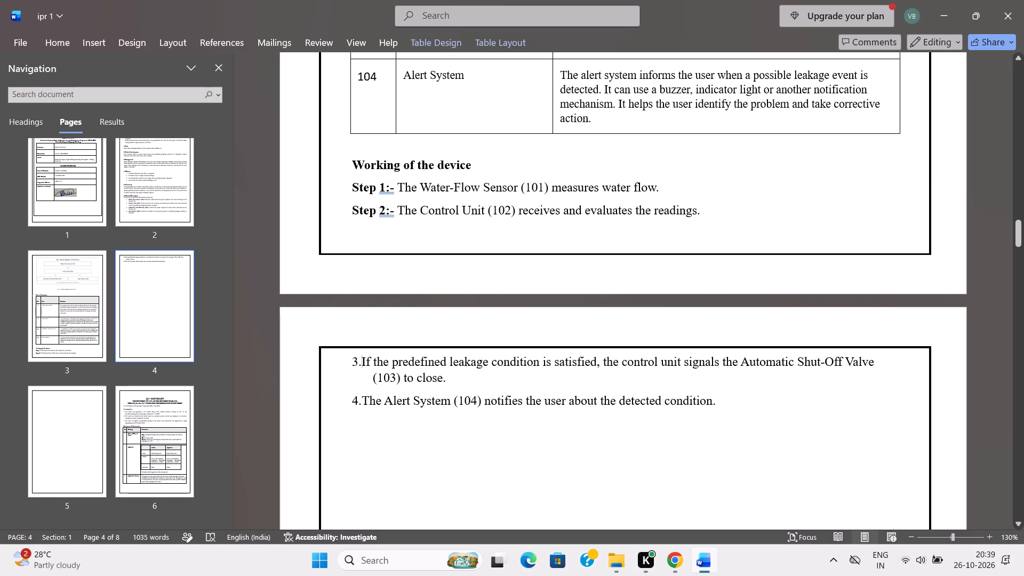
{"action": "key", "text": "BackSpace"}
{"action": "key", "text": "BackSpace"}
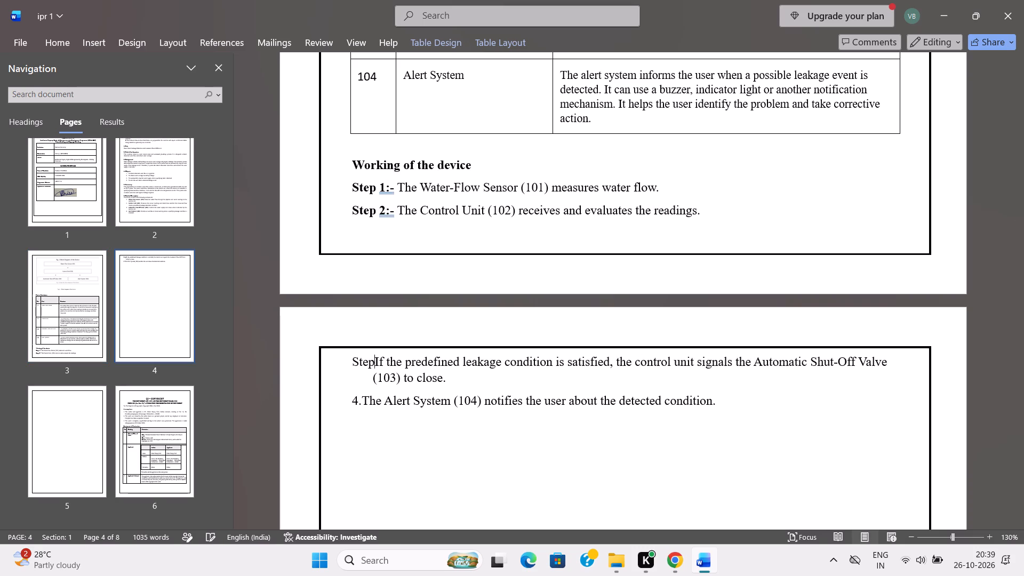
{"action": "key", "text": "BackSpace"}
{"action": "key", "text": "3"}
{"action": "type", "text": ":-"}
{"action": "key", "text": "space"}
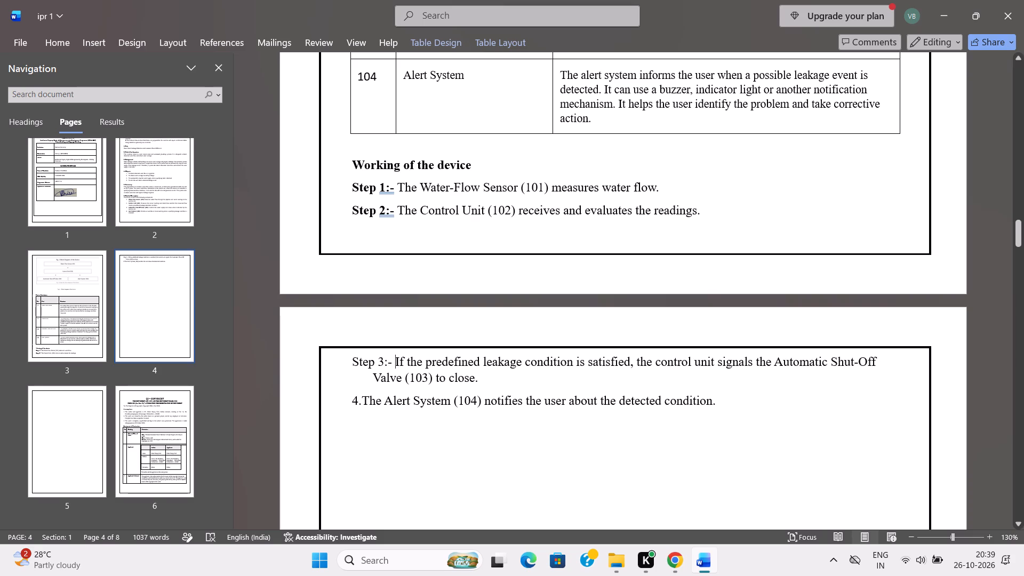
{"action": "left_click", "coordinate": [355, 362]}
{"action": "left_click_drag", "start_coordinate": [355, 362], "coordinate": [389, 359]}
{"action": "left_click", "coordinate": [398, 338]}
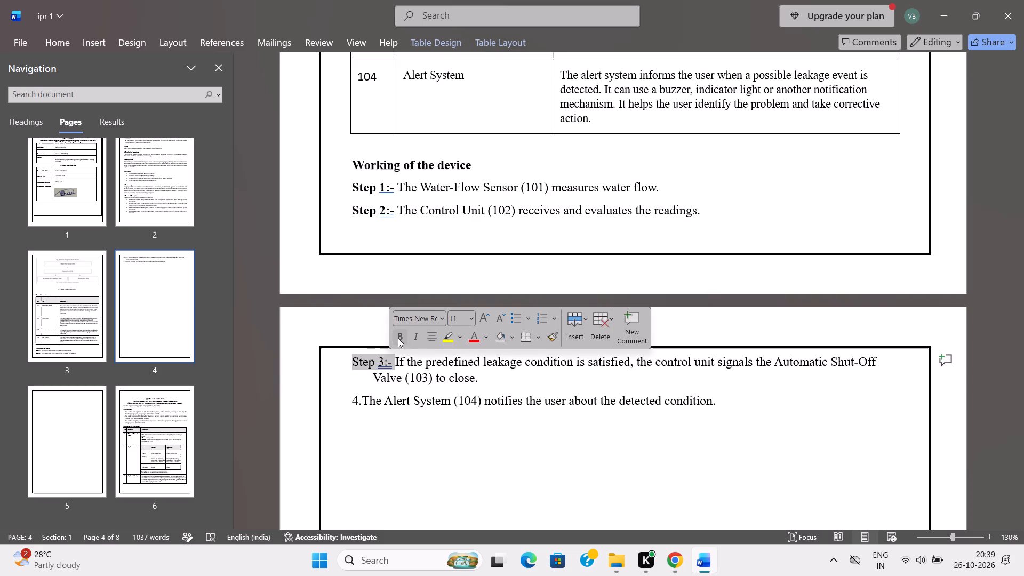
Replace the number of the Alert System line with a bold "Step 4:-" label.
{"action": "left_click", "coordinate": [363, 407]}
{"action": "key", "text": "BackSpace"}
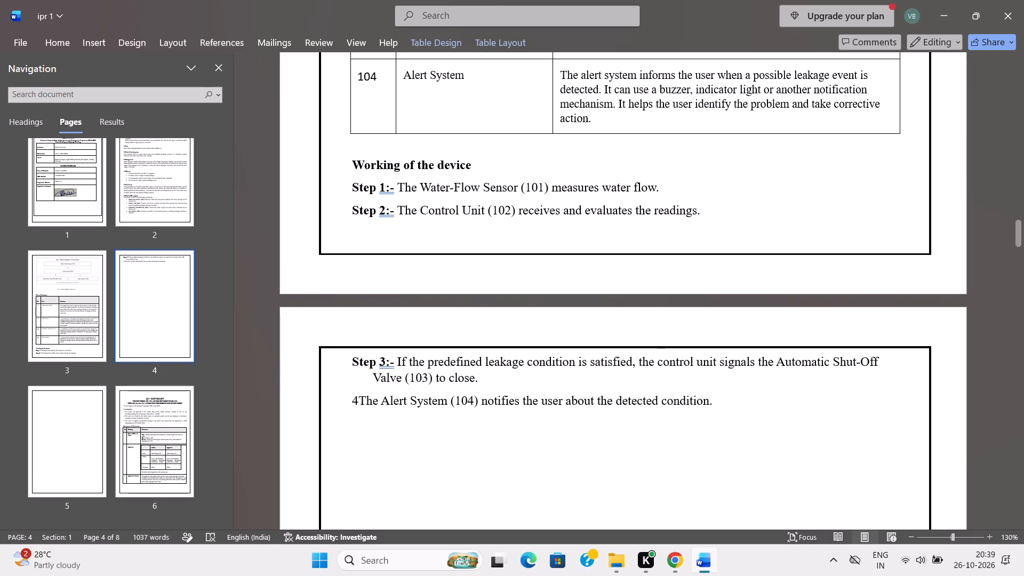
{"action": "key", "text": "BackSpace"}
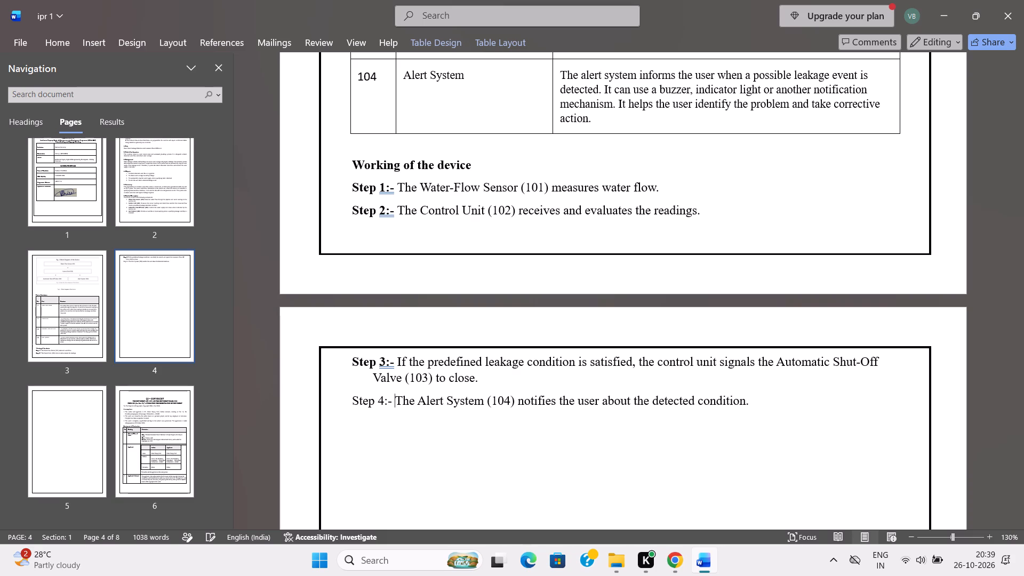
{"action": "left_click_drag", "start_coordinate": [351, 403], "coordinate": [390, 403]}
{"action": "left_click", "coordinate": [398, 380]}
{"action": "left_click", "coordinate": [367, 438]}
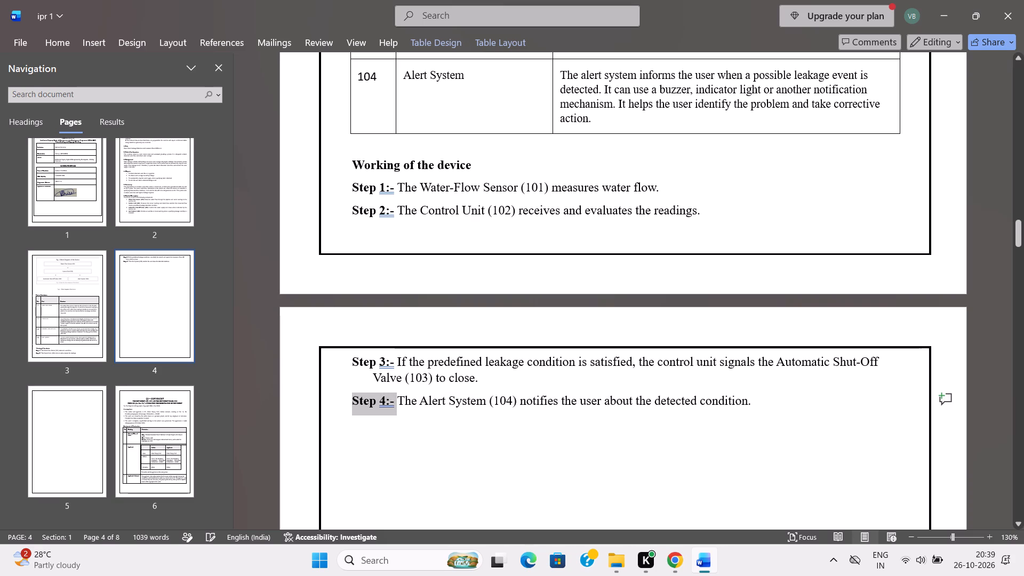
{"action": "scroll", "coordinate": [367, 438], "scroll_direction": "down", "scroll_amount": 1}
{"action": "left_click", "coordinate": [769, 338]}
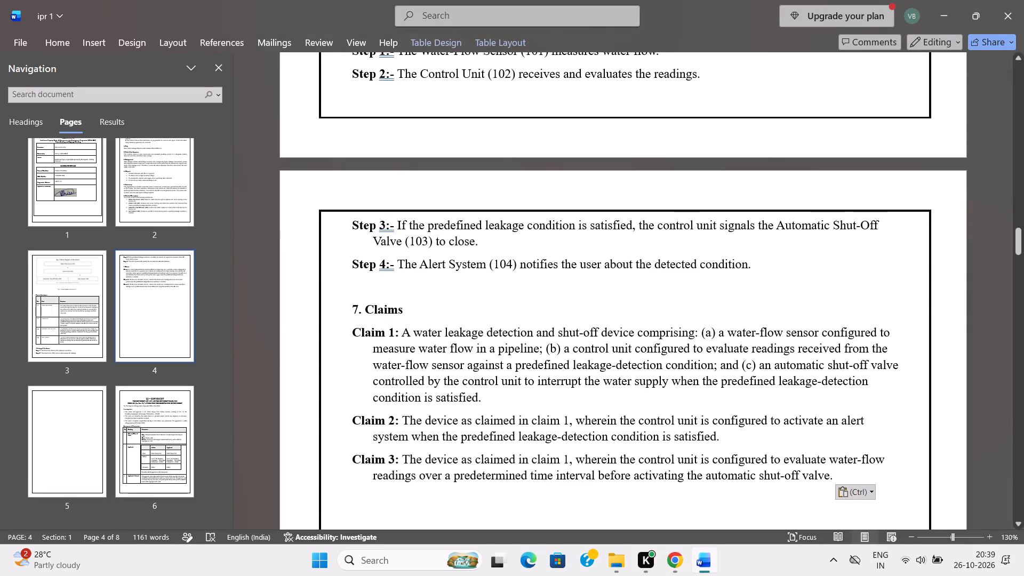
Justify the paragraphs of Claim 1, Claim 2 and Claim 3 under 7. Claims.
{"action": "scroll", "coordinate": [530, 449], "scroll_direction": "down", "scroll_amount": 1}
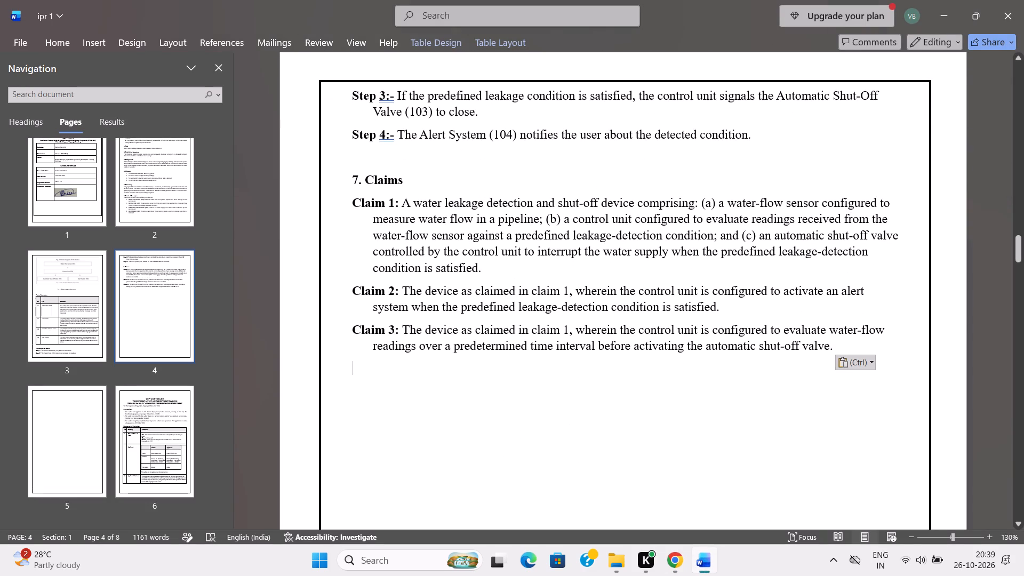
{"action": "left_click_drag", "start_coordinate": [354, 202], "coordinate": [829, 353]}
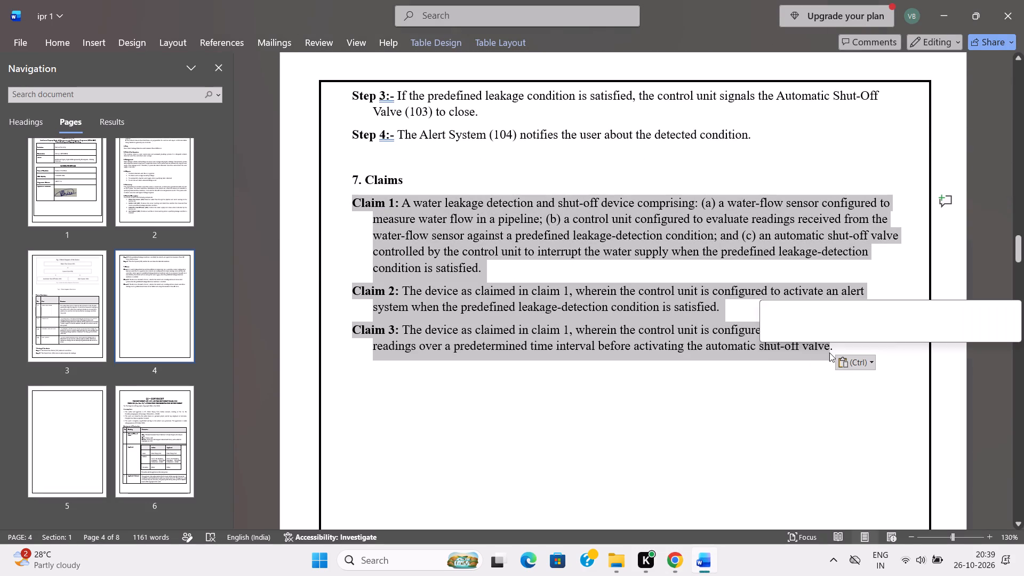
{"action": "left_click", "coordinate": [84, 37]}
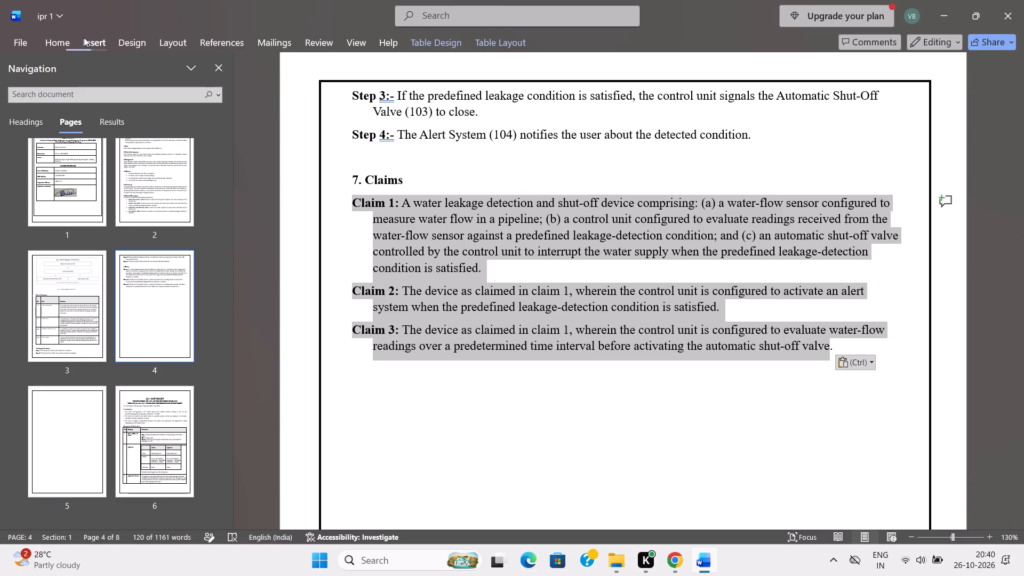
{"action": "left_click", "coordinate": [65, 38]}
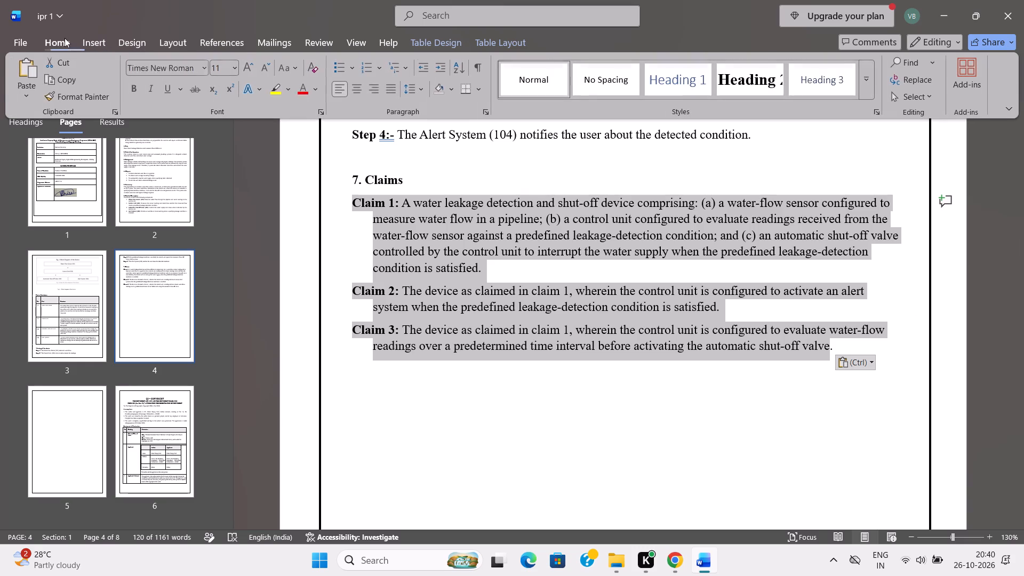
{"action": "left_click", "coordinate": [387, 93]}
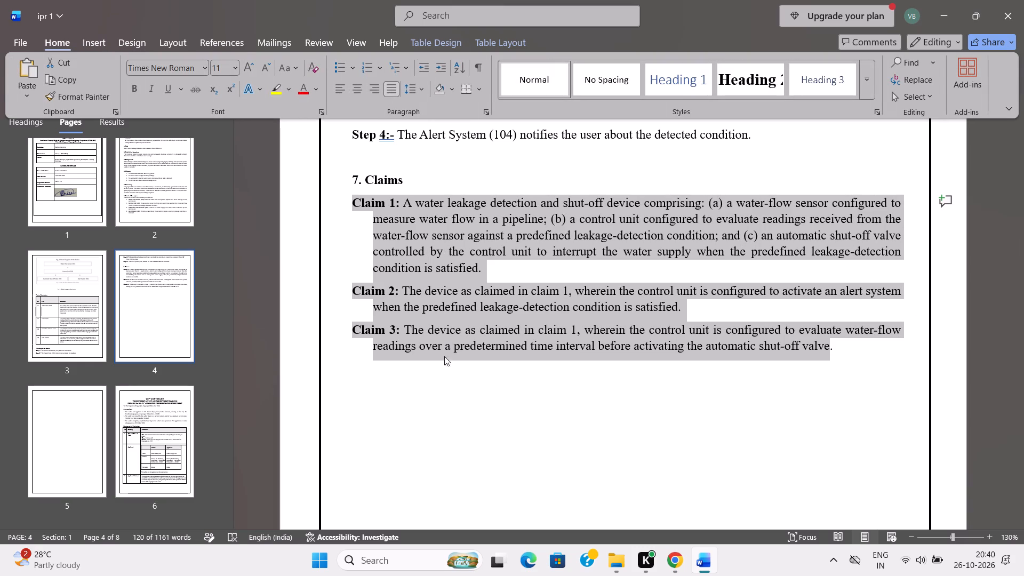
{"action": "left_click", "coordinate": [447, 411]}
Place the insertion point below Claim 3 on page 4.
{"action": "scroll", "coordinate": [447, 411], "scroll_direction": "up", "scroll_amount": 3}
{"action": "scroll", "coordinate": [447, 411], "scroll_direction": "down", "scroll_amount": 1}
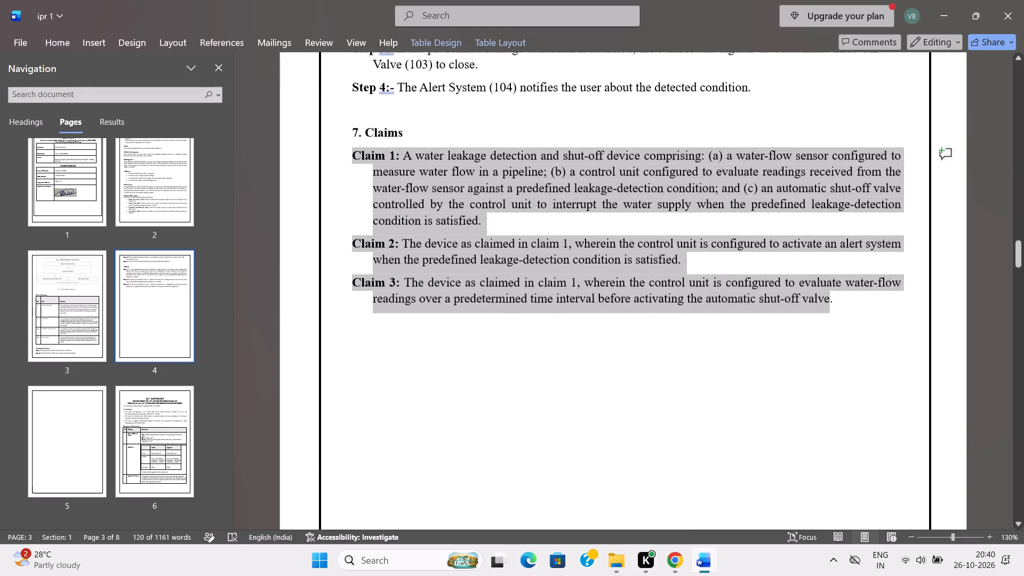
{"action": "scroll", "coordinate": [447, 411], "scroll_direction": "down", "scroll_amount": 1}
{"action": "left_click", "coordinate": [365, 312]}
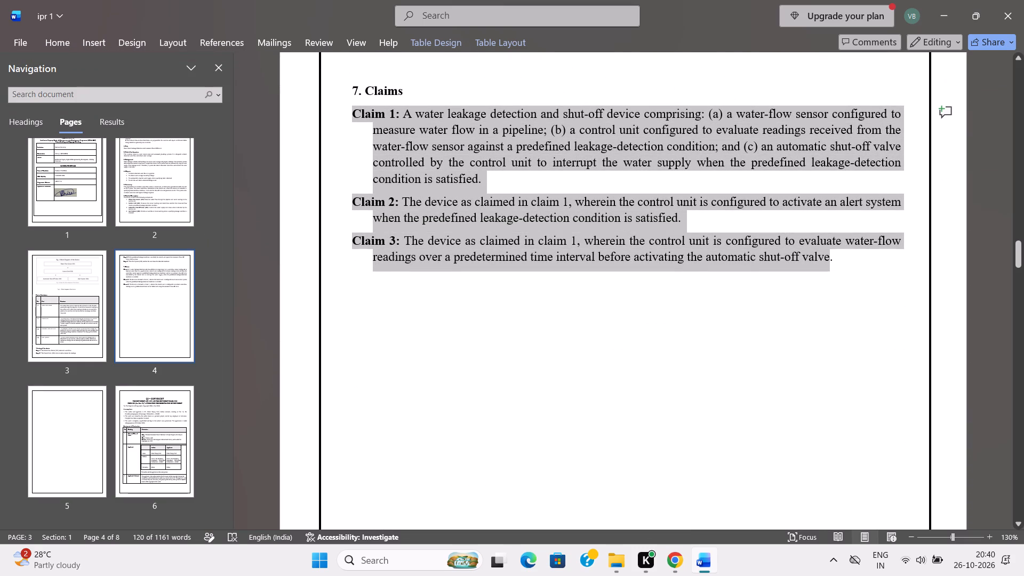
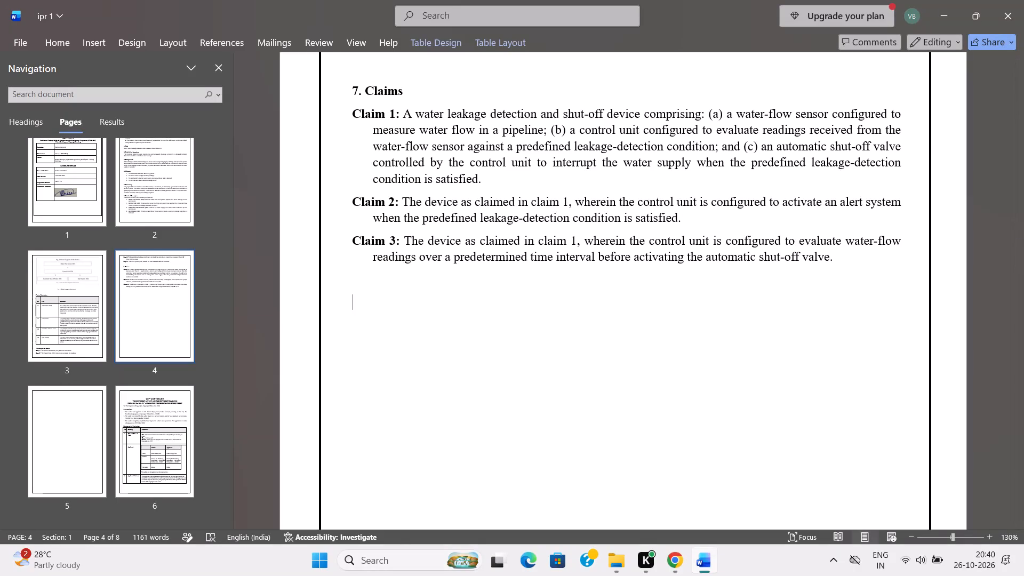
Search Windows for "goo", launch Google Chrome and open a new window with the sanjivani.edu.in profile marked V.
{"action": "left_click", "coordinate": [399, 569]}
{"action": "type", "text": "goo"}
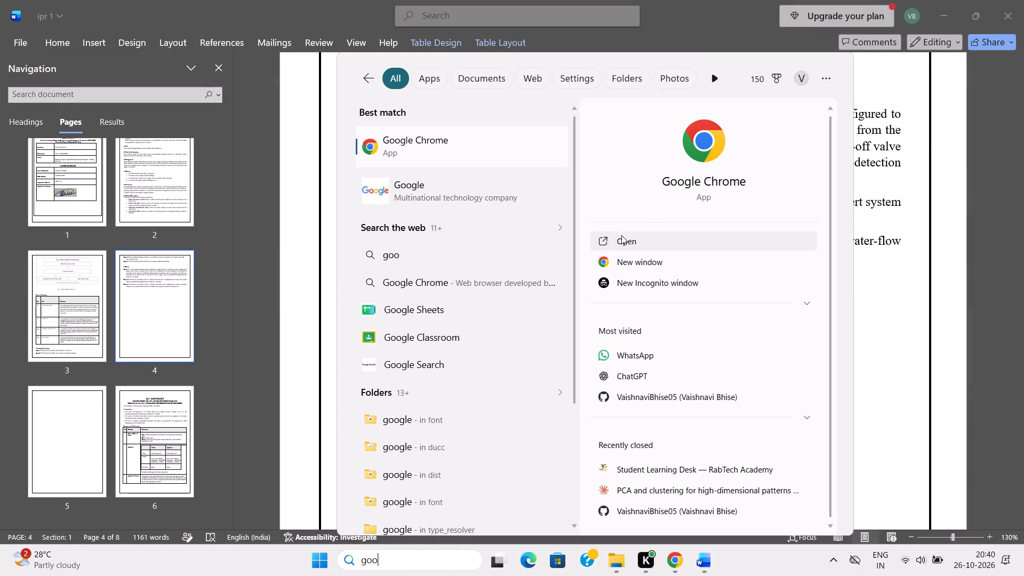
{"action": "left_click", "coordinate": [621, 235]}
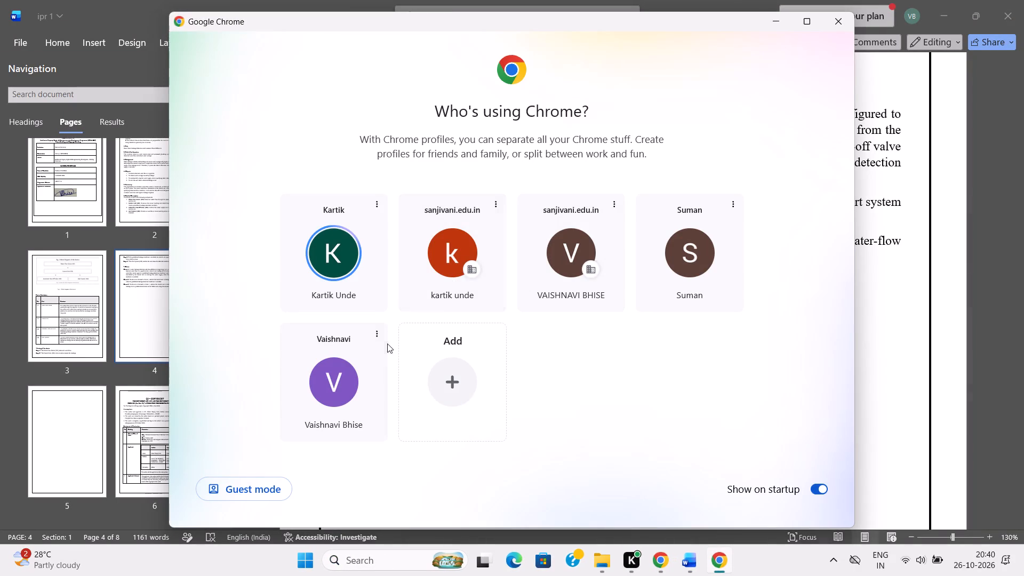
{"action": "left_click", "coordinate": [560, 244]}
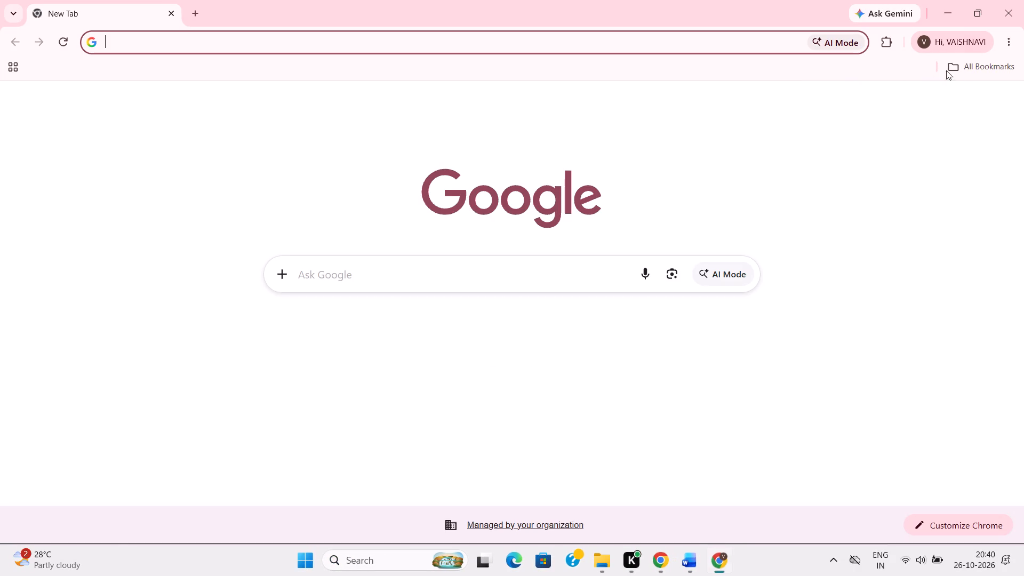
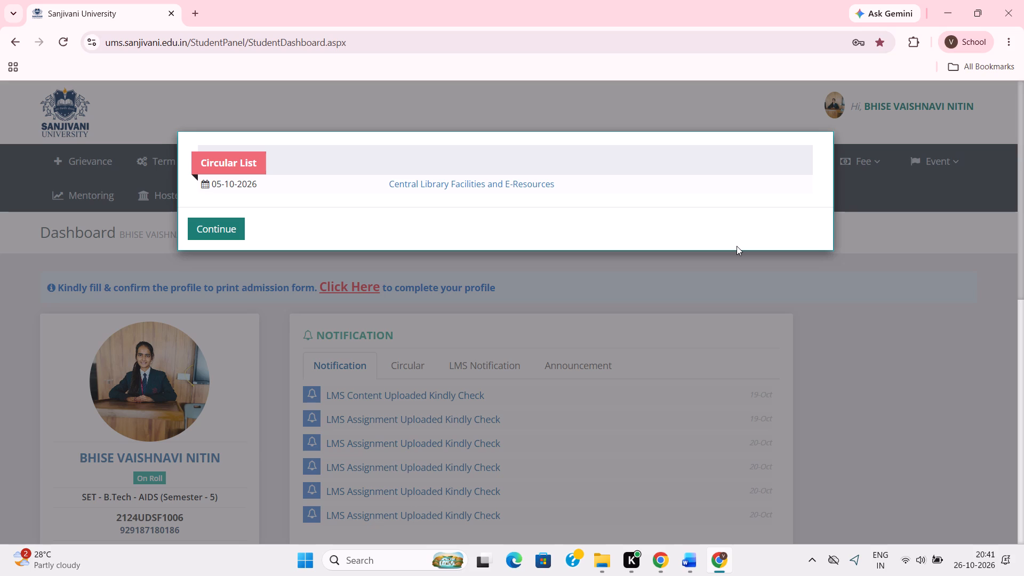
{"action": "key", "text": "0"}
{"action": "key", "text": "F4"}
Dismiss the circular notice on the Sanjivani University portal and open the LMS assignment list of 24UADME301 - IPR and EDP.
{"action": "left_click", "coordinate": [206, 235]}
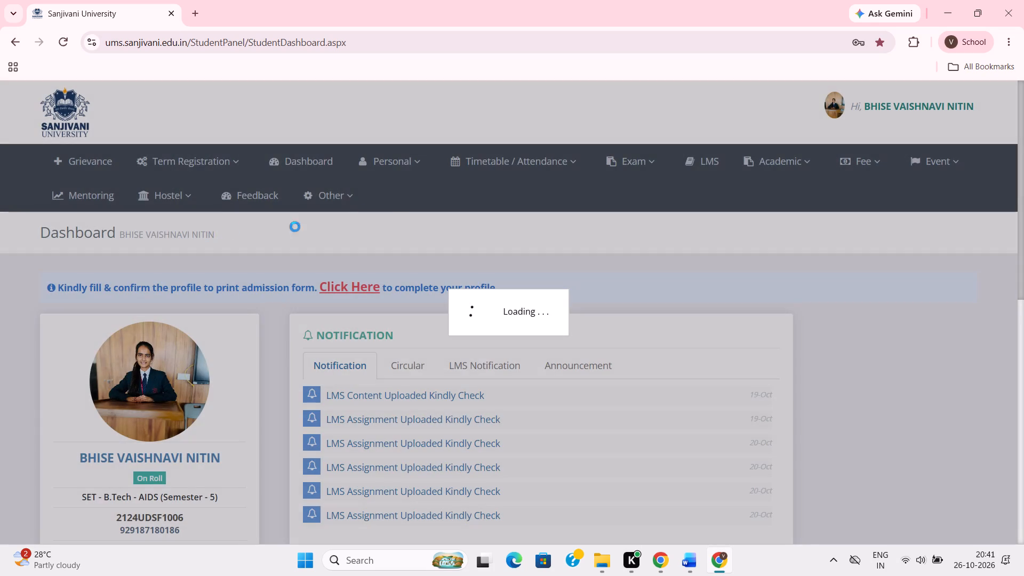
{"action": "left_click", "coordinate": [719, 160]}
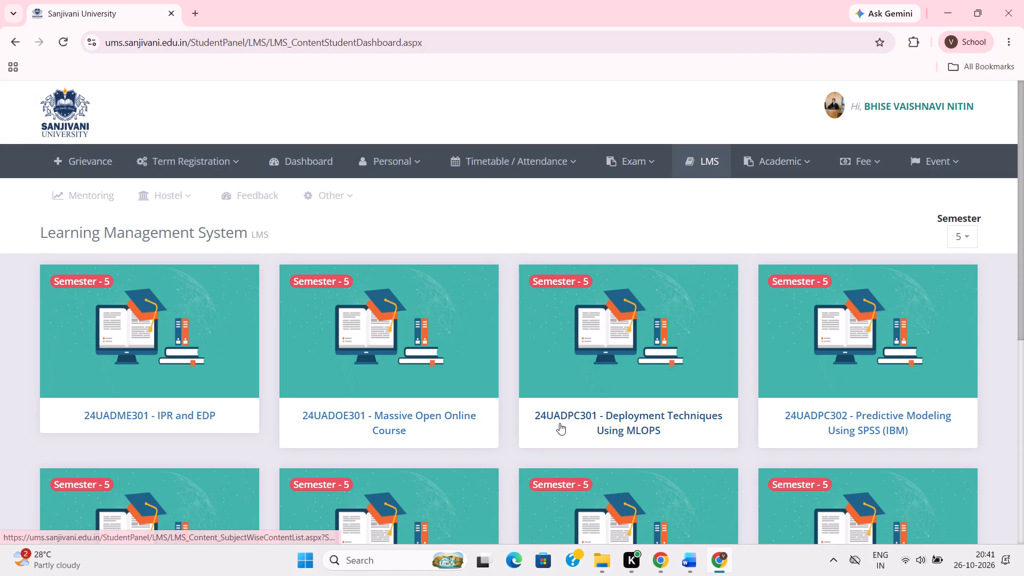
{"action": "scroll", "coordinate": [291, 423], "scroll_direction": "down", "scroll_amount": 1}
{"action": "left_click", "coordinate": [171, 258]}
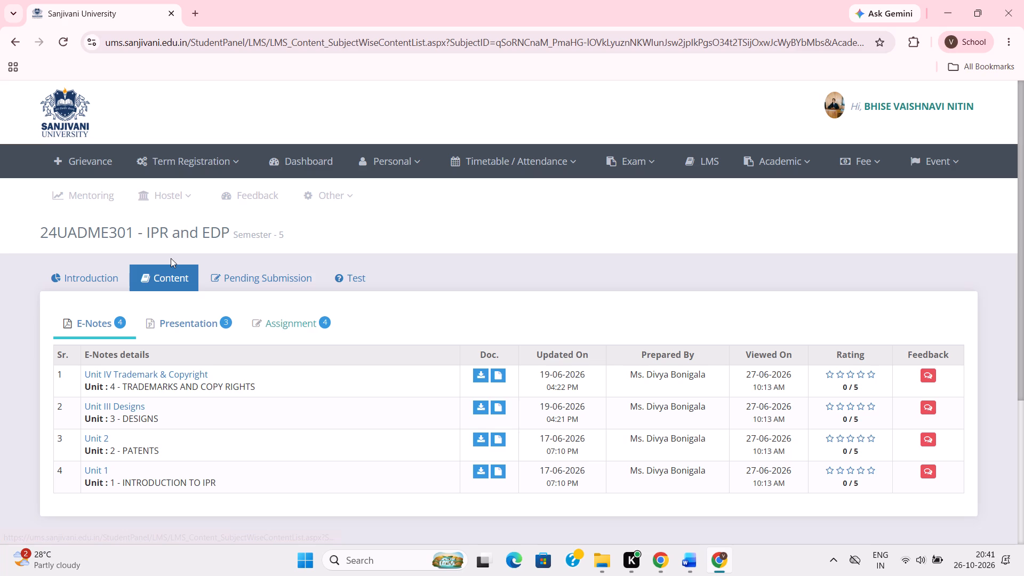
{"action": "left_click", "coordinate": [289, 330]}
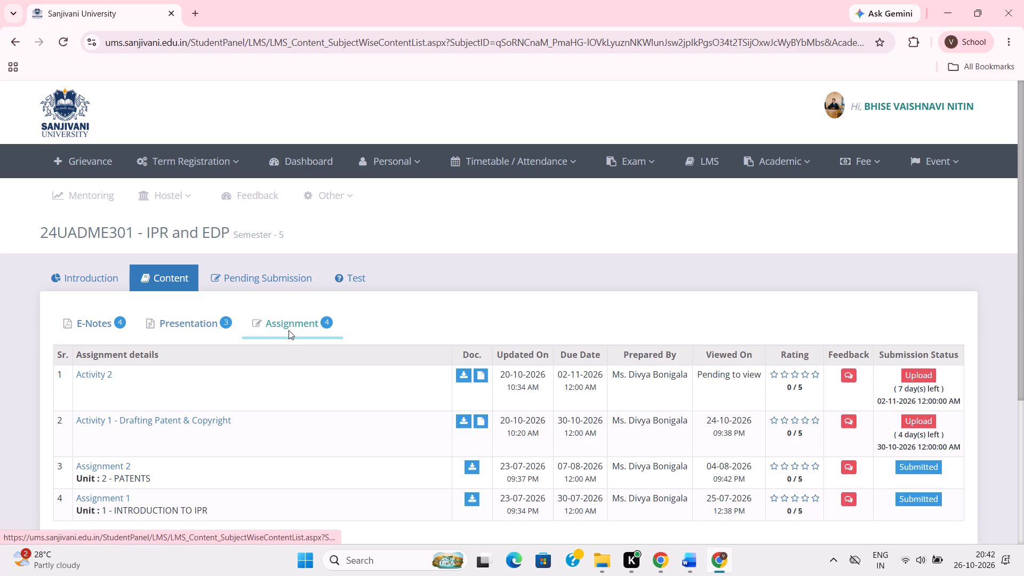
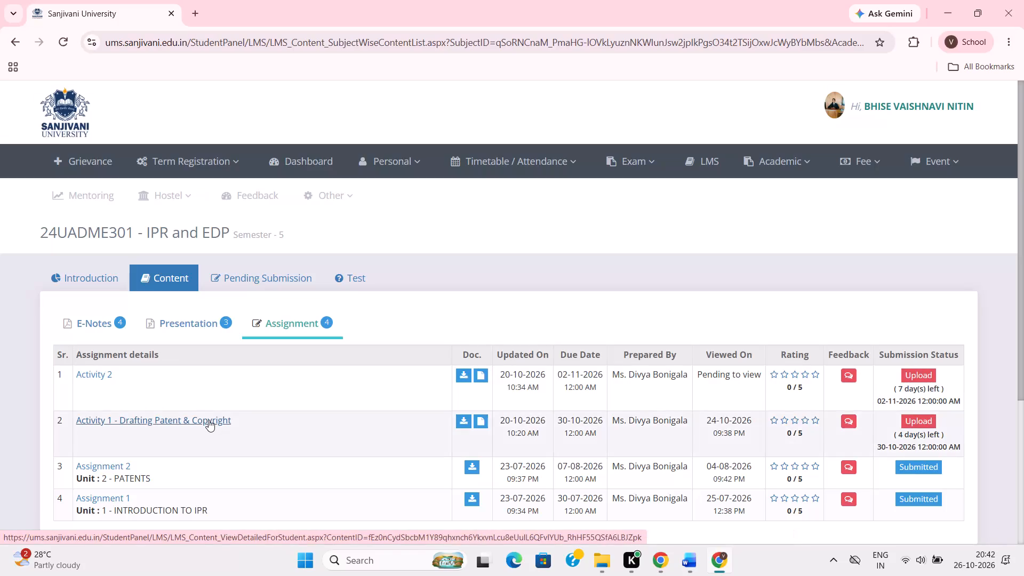
Open Activity 1 - Drafting Patent & Copyright from the assignment list, download its assignment document and open the PDF.
{"action": "left_click", "coordinate": [209, 420]}
{"action": "left_click", "coordinate": [299, 406]}
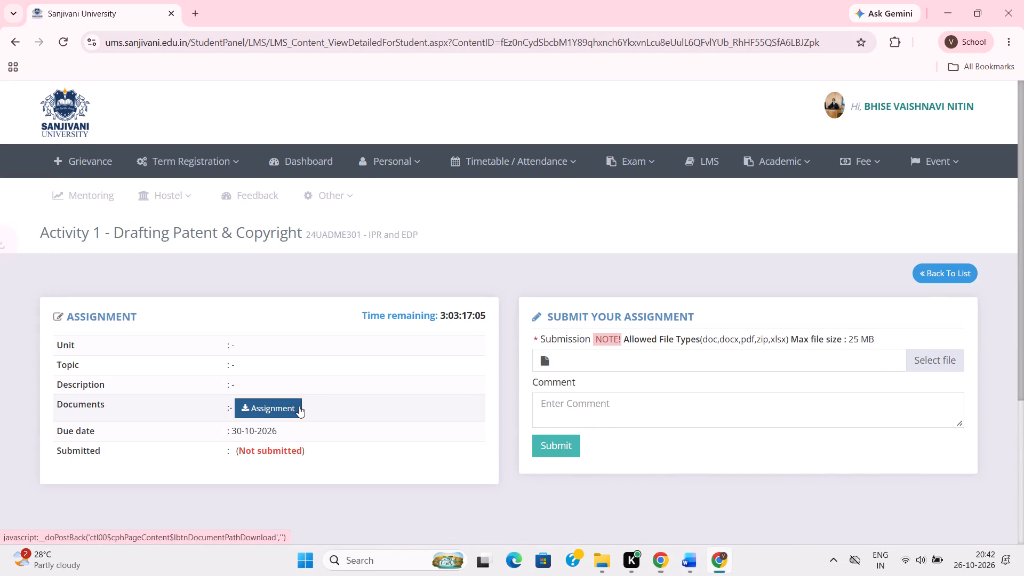
{"action": "left_click", "coordinate": [801, 79]}
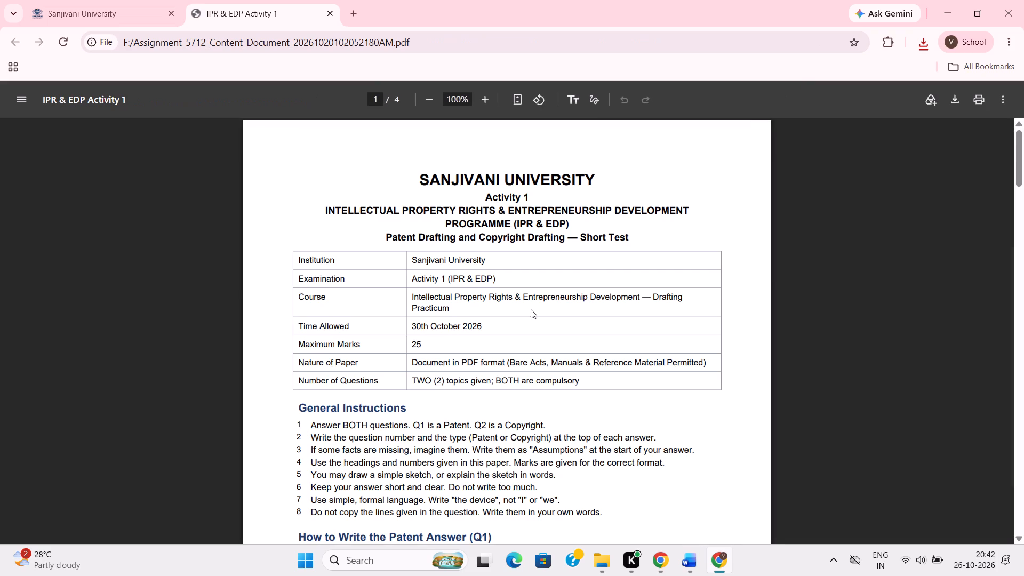
Copy the page 1 instructions from the heading "How to Write the Patent Answer (Q1)" through the Claim 1 bullet under Step 3.
{"action": "scroll", "coordinate": [531, 309], "scroll_direction": "down", "scroll_amount": 3}
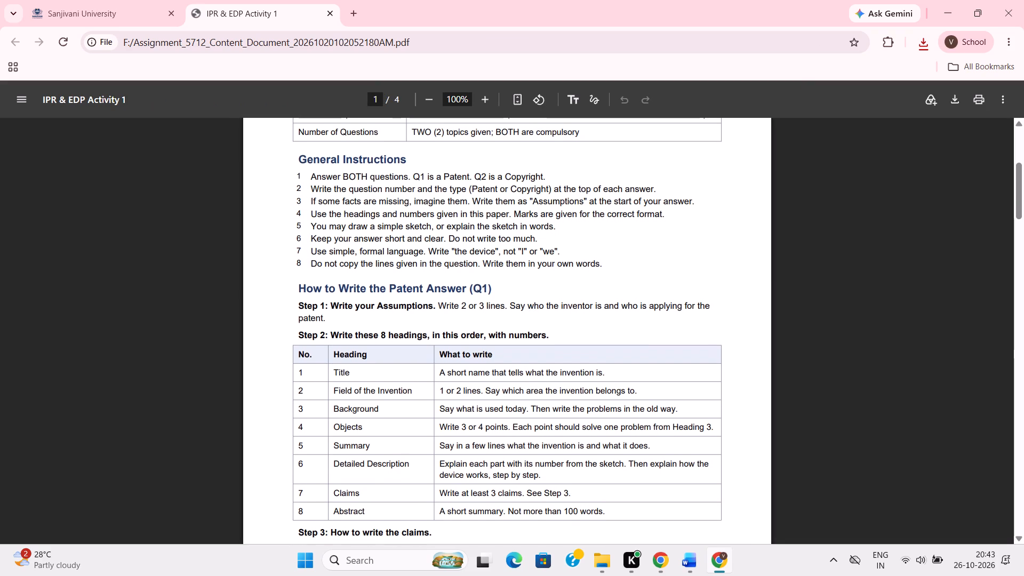
{"action": "left_click_drag", "start_coordinate": [294, 290], "coordinate": [495, 575]}
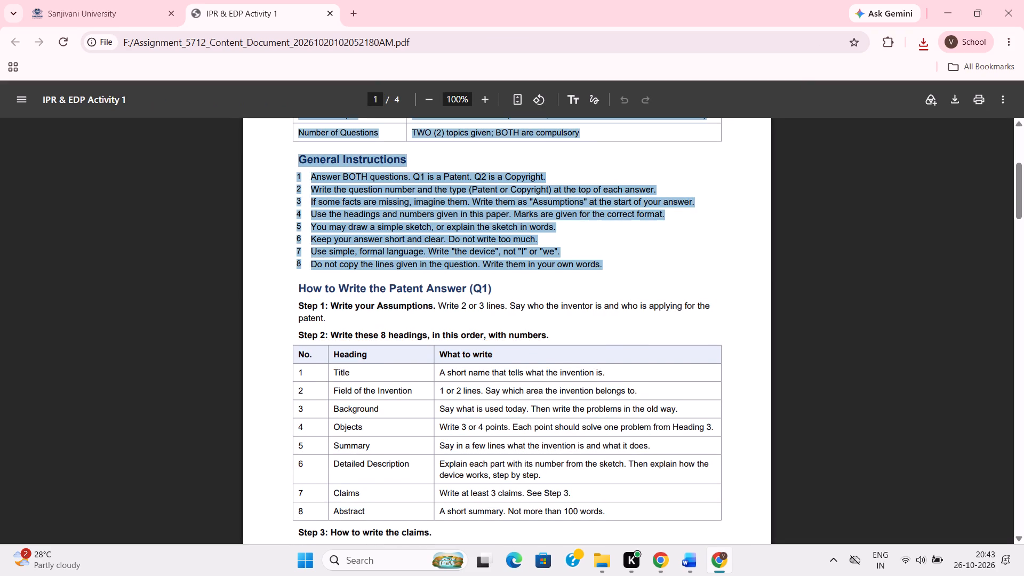
{"action": "left_click_drag", "start_coordinate": [495, 575], "coordinate": [550, 537]}
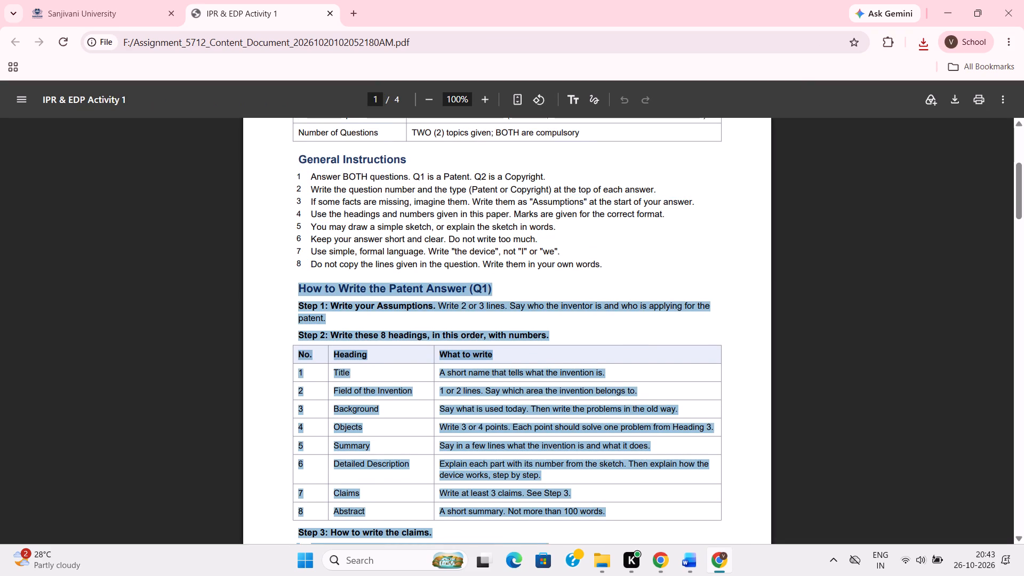
{"action": "left_click_drag", "start_coordinate": [550, 537], "coordinate": [447, 389]}
{"action": "key", "text": "Down"}
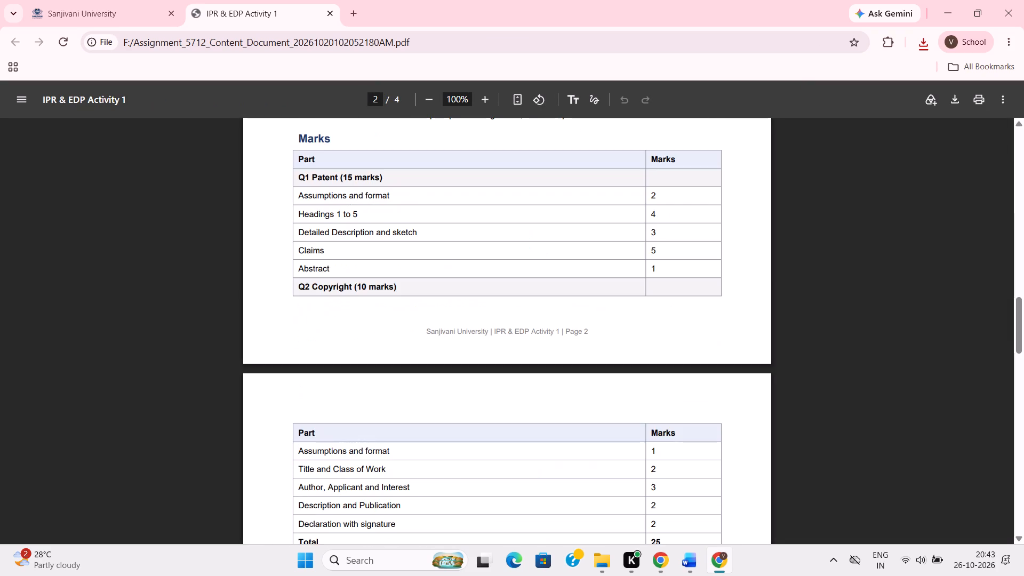
{"action": "left_click_drag", "start_coordinate": [447, 389], "coordinate": [435, 342]}
{"action": "scroll", "coordinate": [435, 342], "scroll_direction": "up", "scroll_amount": 6}
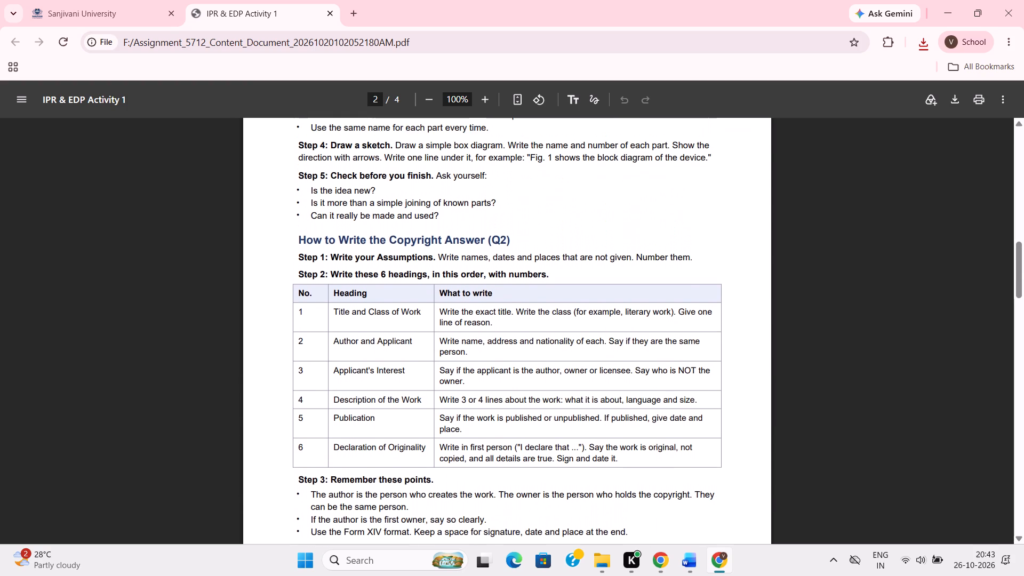
{"action": "scroll", "coordinate": [435, 342], "scroll_direction": "up", "scroll_amount": 6}
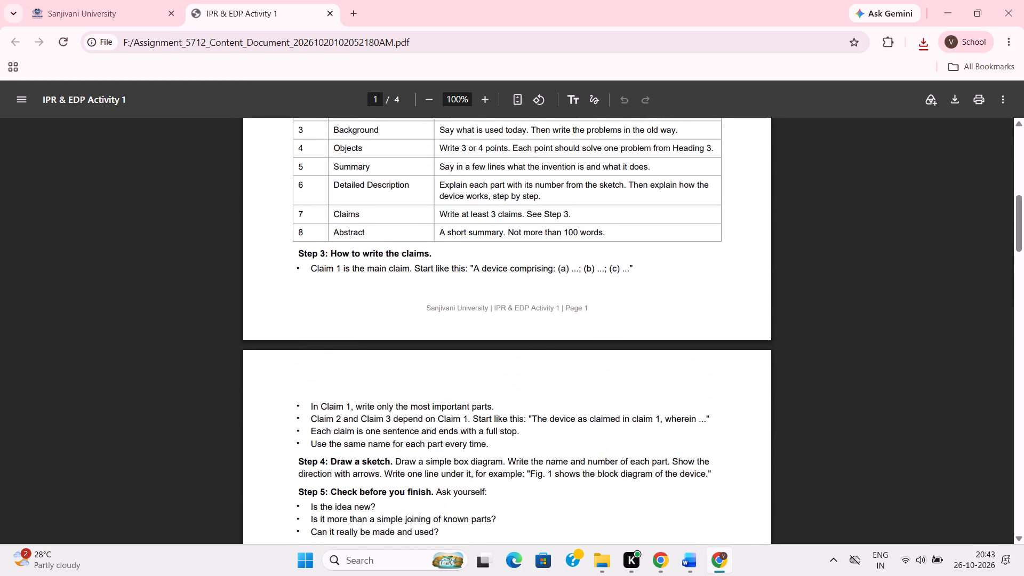
{"action": "scroll", "coordinate": [435, 342], "scroll_direction": "up", "scroll_amount": 3}
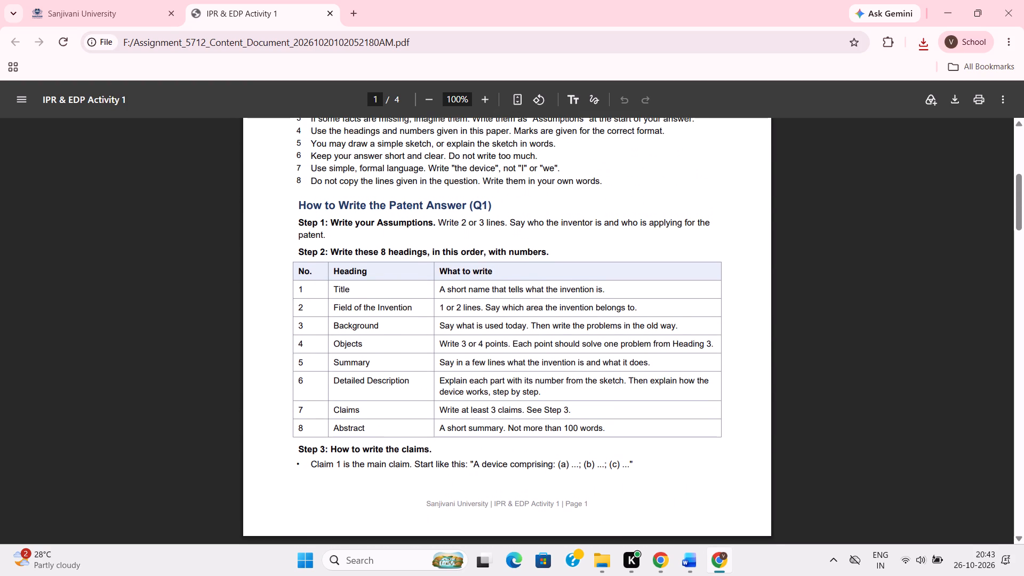
{"action": "left_click_drag", "start_coordinate": [297, 204], "coordinate": [634, 469]}
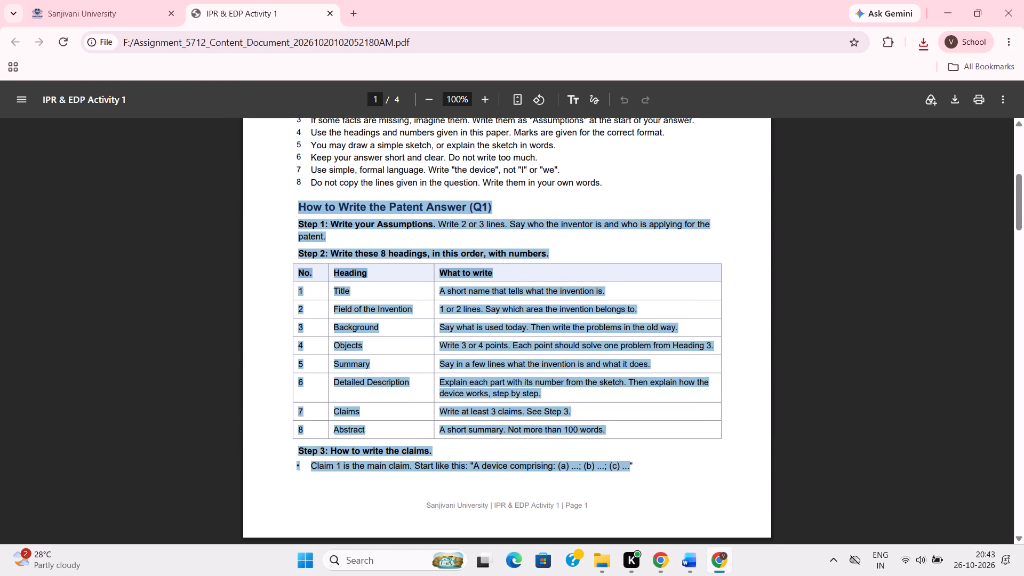
{"action": "key", "text": "ctrl+c"}
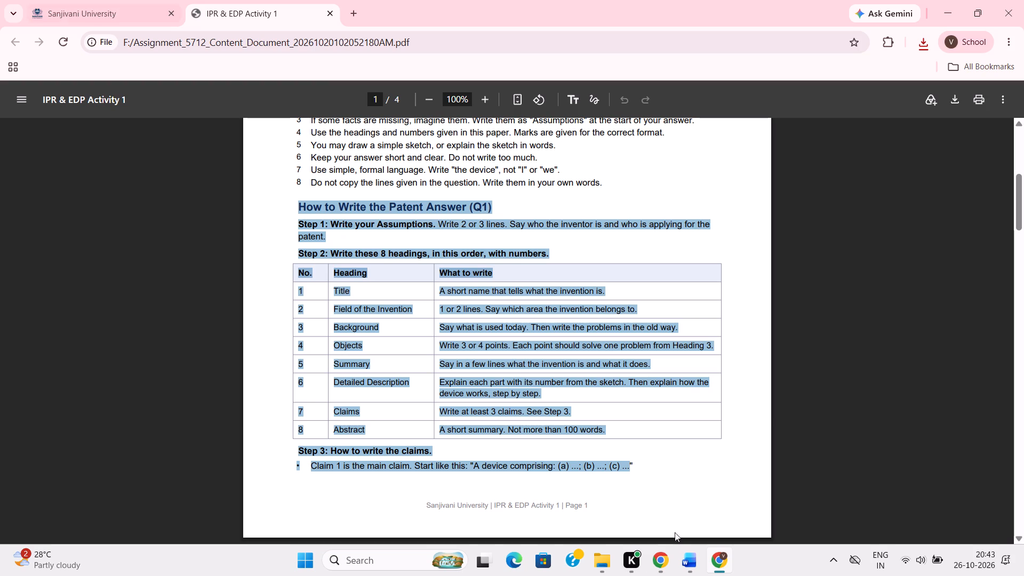
Switch to the ChatGPT conversation on drafting patent and copyright answers and paste the copied page 1 instructions into the message box.
{"action": "left_click", "coordinate": [655, 557]}
{"action": "left_click", "coordinate": [426, 513]}
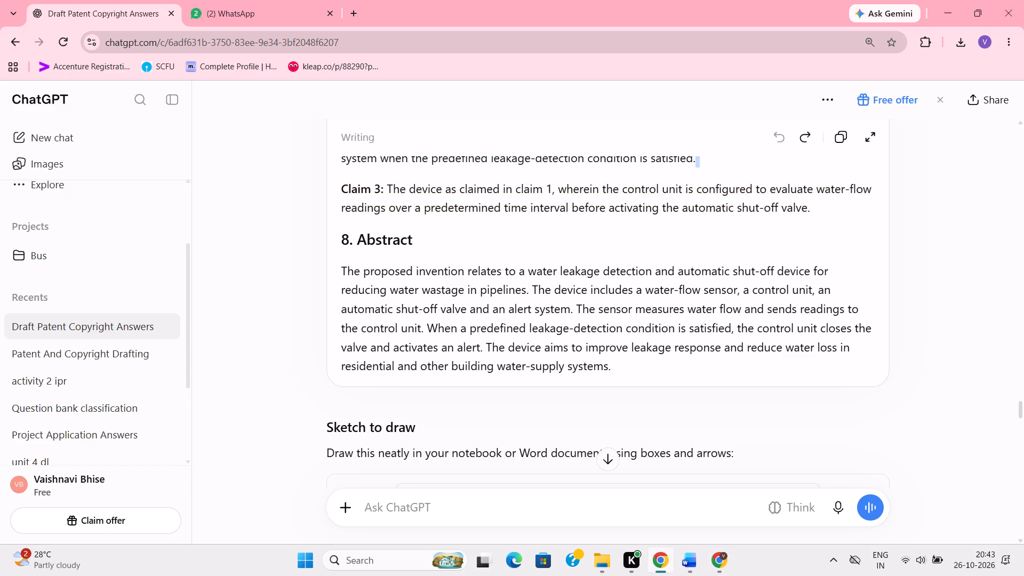
{"action": "key", "text": "ctrl+v"}
Return to the assignment PDF and select the page 2 instructions from "In Claim 1, write only the most important parts." through the Step 5 questions.
{"action": "left_click", "coordinate": [731, 561]}
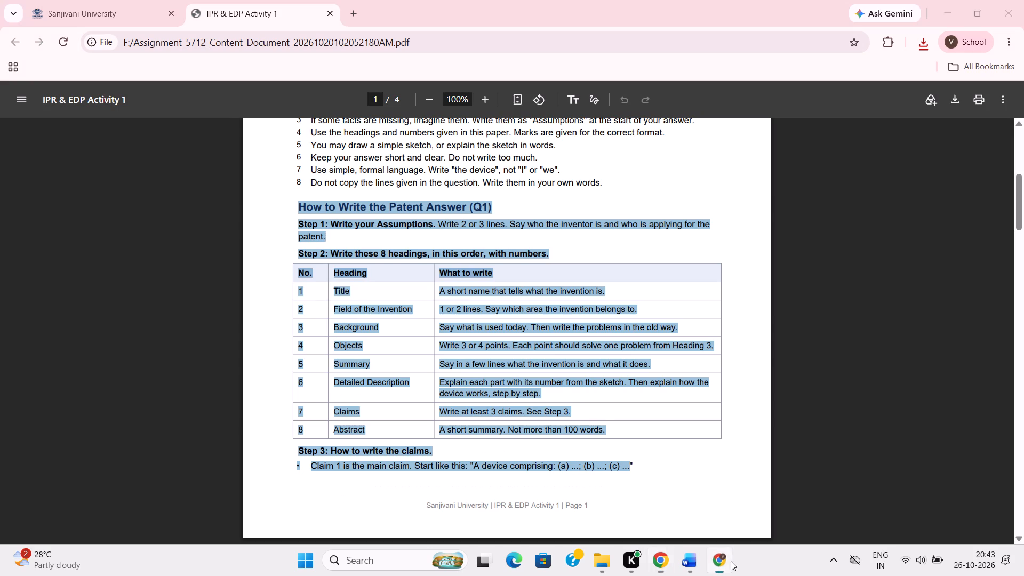
{"action": "scroll", "coordinate": [468, 414], "scroll_direction": "down", "scroll_amount": 3}
{"action": "left_click_drag", "start_coordinate": [293, 340], "coordinate": [492, 477]}
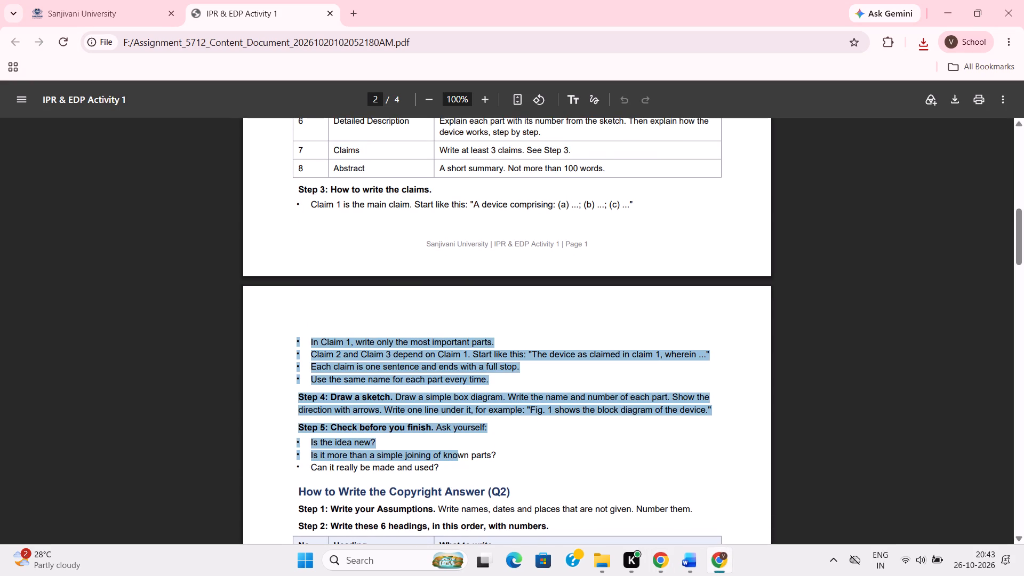
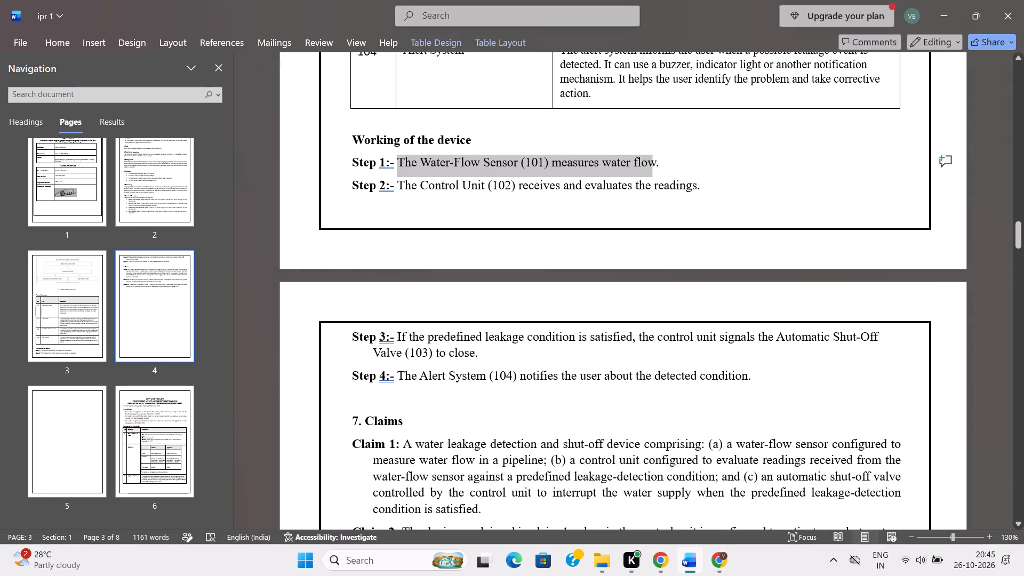
{"action": "left_click_drag", "start_coordinate": [642, 163], "coordinate": [656, 163]}
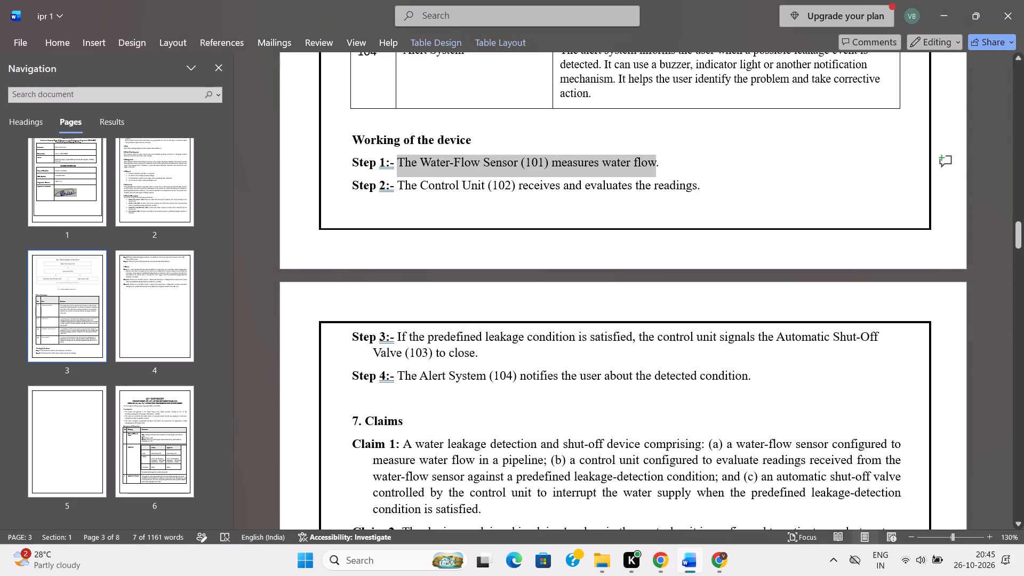
{"action": "left_click_drag", "start_coordinate": [756, 371], "coordinate": [347, 168]}
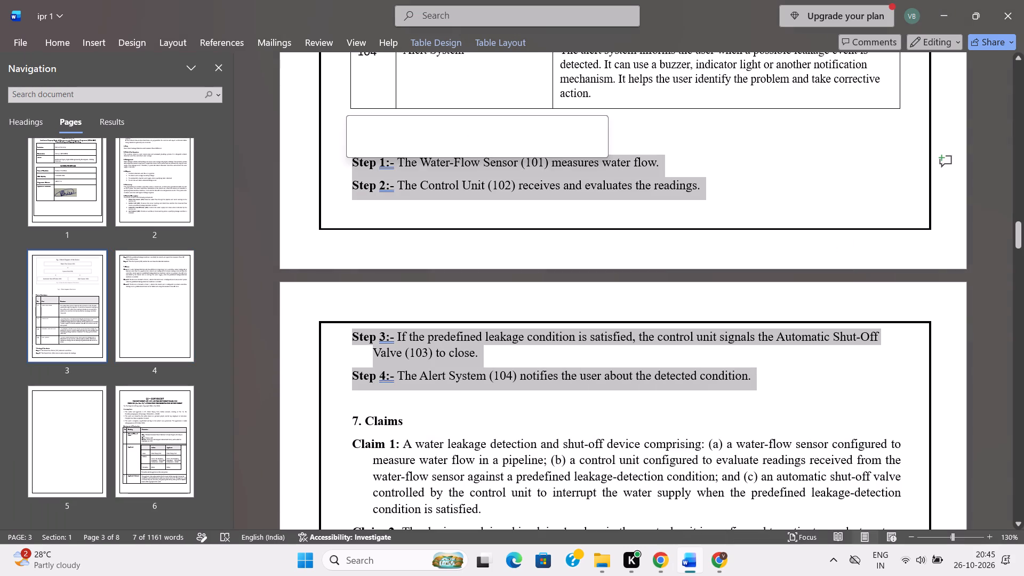
{"action": "key", "text": "ctrl+v"}
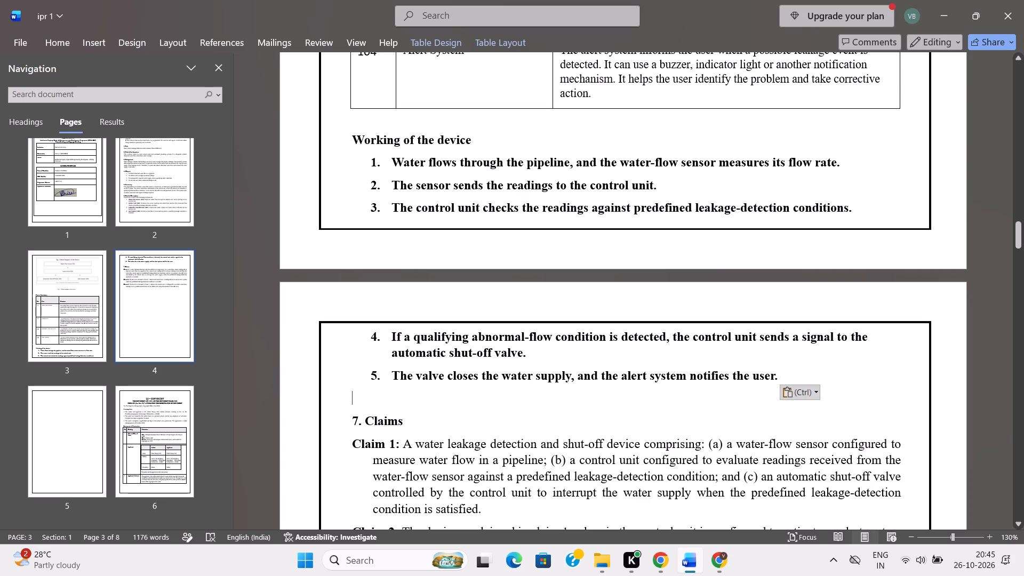
Remove the bold formatting from the five pasted points under "Working of the device".
{"action": "left_click_drag", "start_coordinate": [785, 375], "coordinate": [357, 166]}
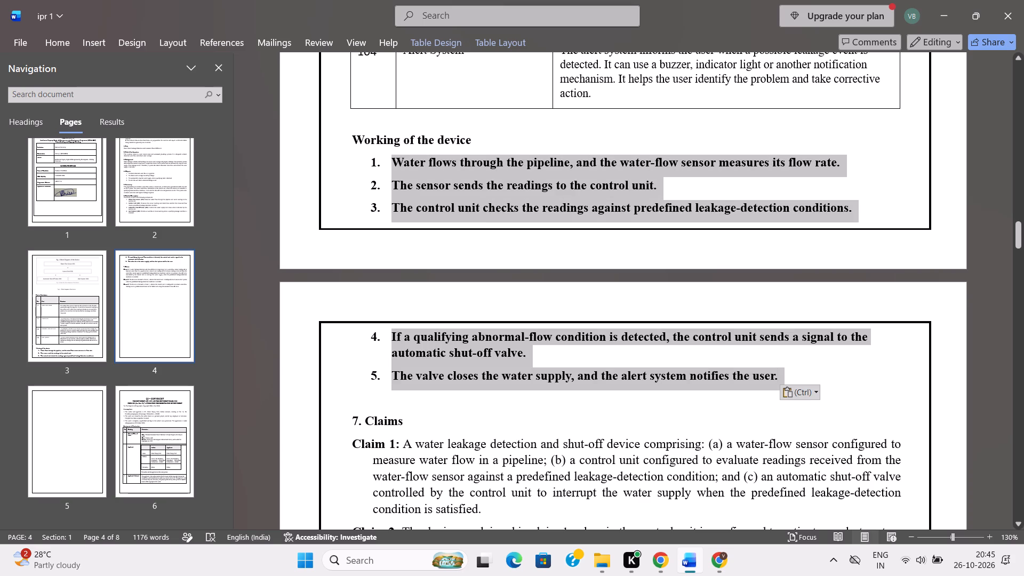
{"action": "left_click_drag", "start_coordinate": [357, 166], "coordinate": [357, 166]}
{"action": "left_click", "coordinate": [369, 148]}
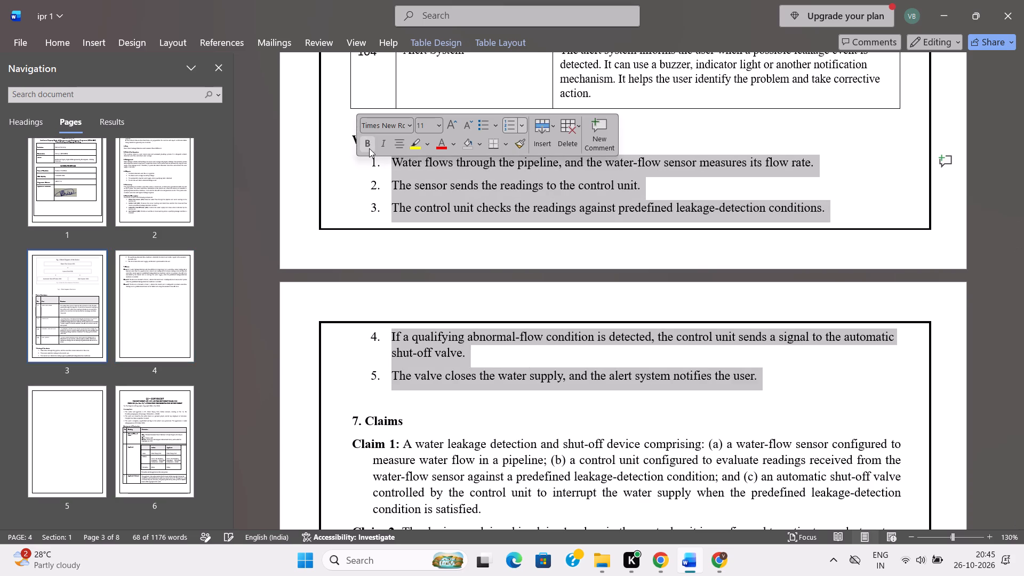
{"action": "left_click", "coordinate": [353, 177]}
Remove the list number and indent from the first working point, "Water flows through the pipeline...".
{"action": "scroll", "coordinate": [353, 177], "scroll_direction": "up", "scroll_amount": 2}
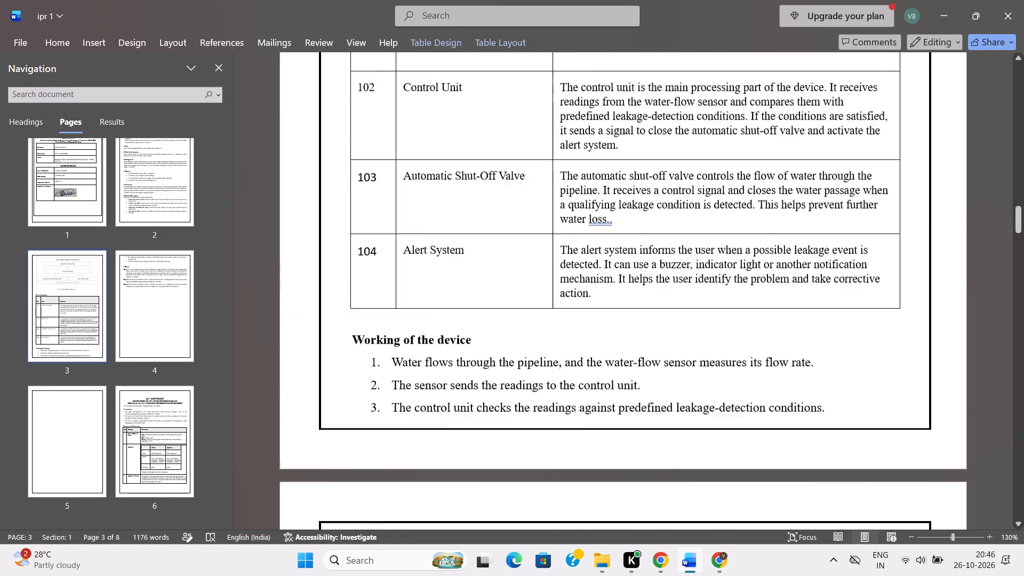
{"action": "scroll", "coordinate": [353, 177], "scroll_direction": "up", "scroll_amount": 8}
{"action": "scroll", "coordinate": [353, 177], "scroll_direction": "down", "scroll_amount": 1}
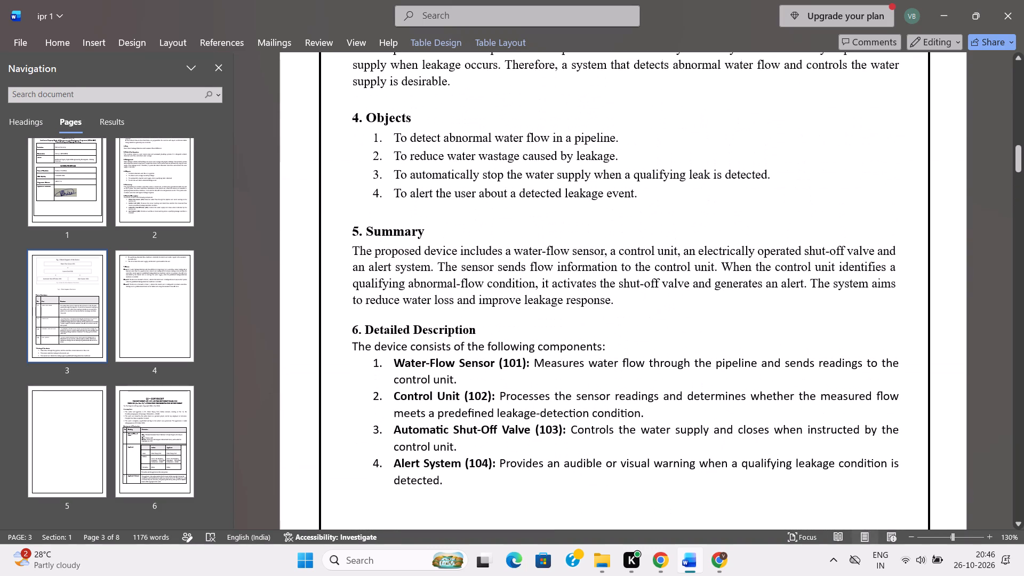
{"action": "scroll", "coordinate": [353, 177], "scroll_direction": "down", "scroll_amount": 10}
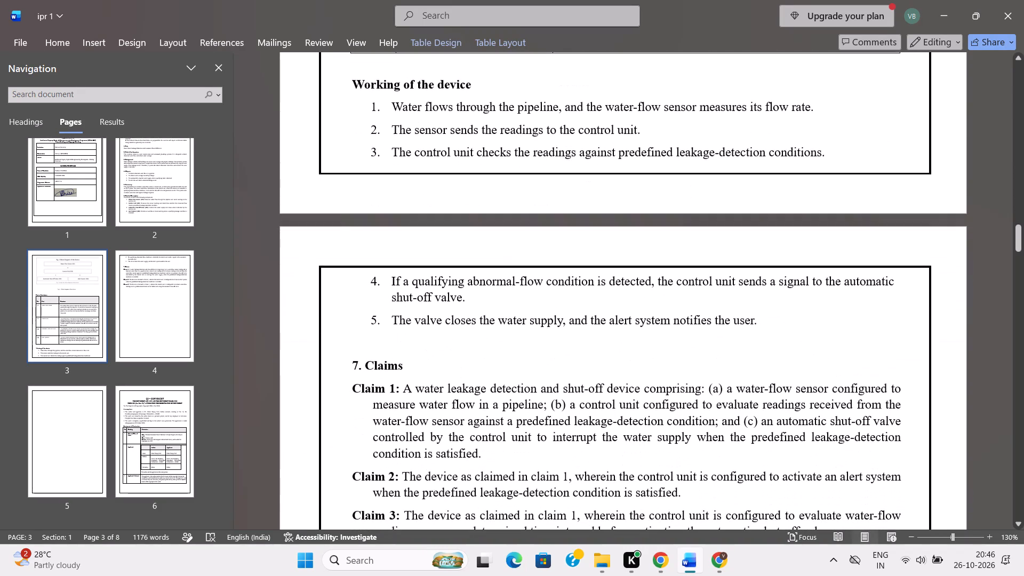
{"action": "left_click", "coordinate": [388, 107]}
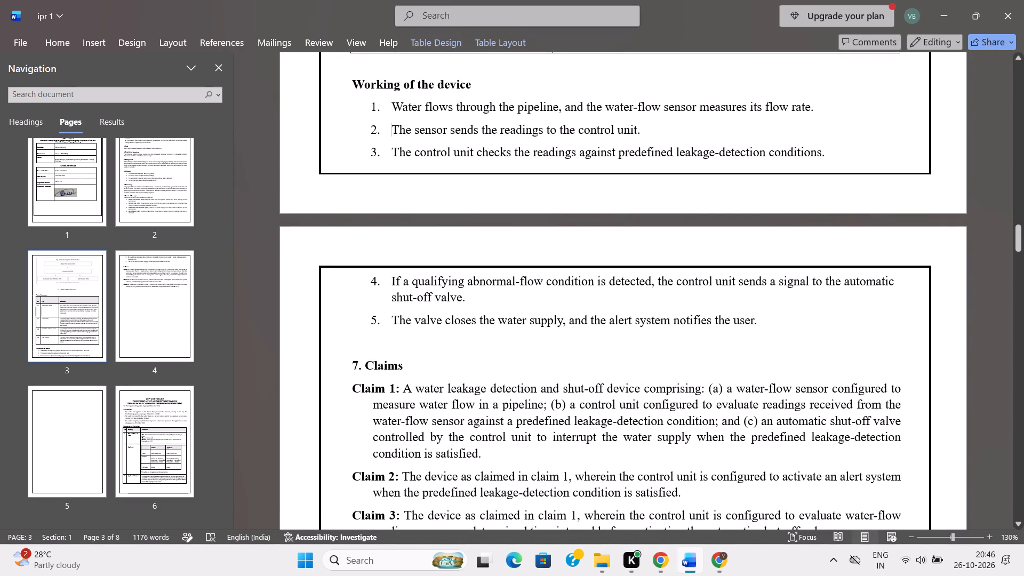
{"action": "key", "text": "BackSpace"}
{"action": "key", "text": "BackSpace"}
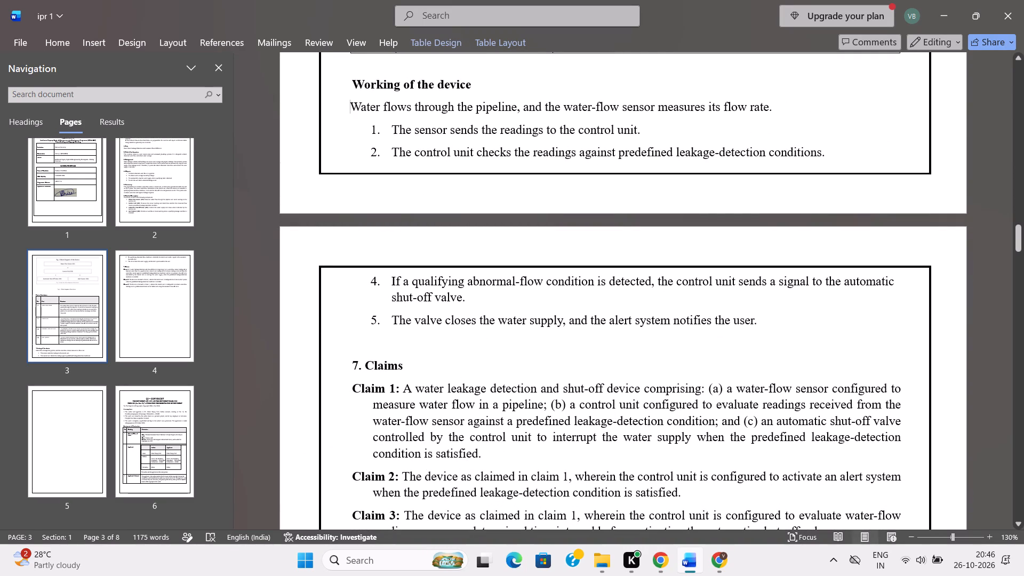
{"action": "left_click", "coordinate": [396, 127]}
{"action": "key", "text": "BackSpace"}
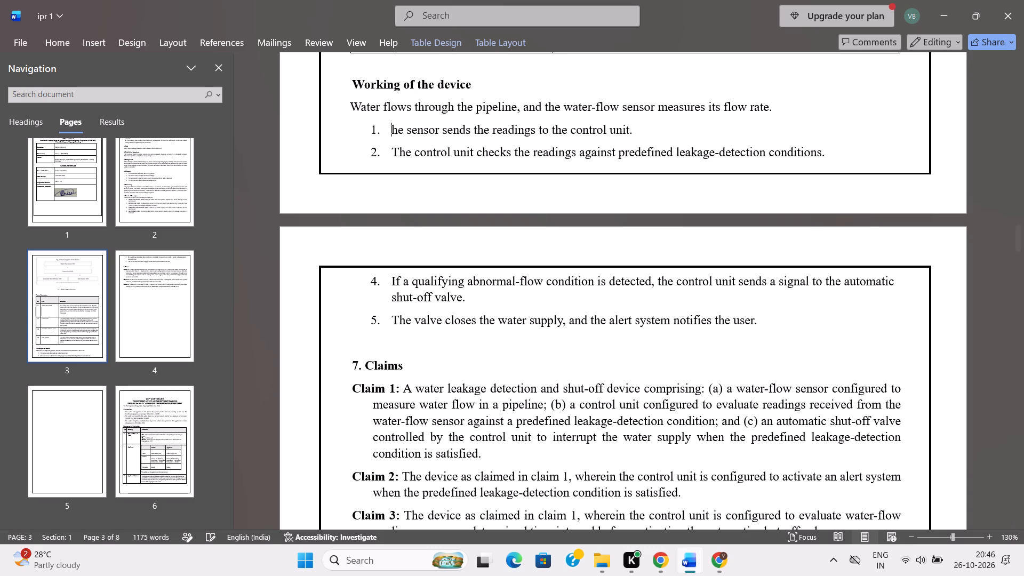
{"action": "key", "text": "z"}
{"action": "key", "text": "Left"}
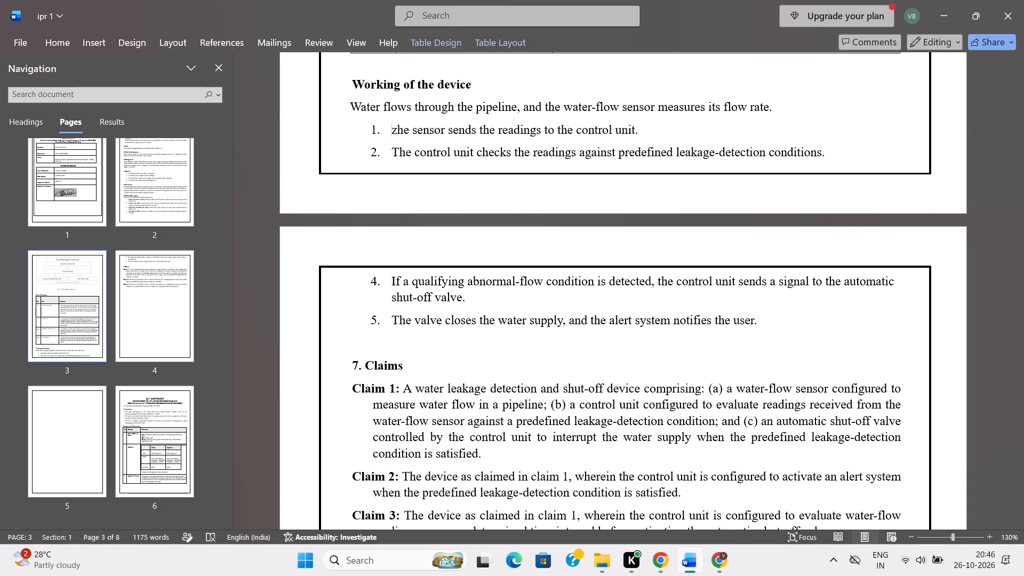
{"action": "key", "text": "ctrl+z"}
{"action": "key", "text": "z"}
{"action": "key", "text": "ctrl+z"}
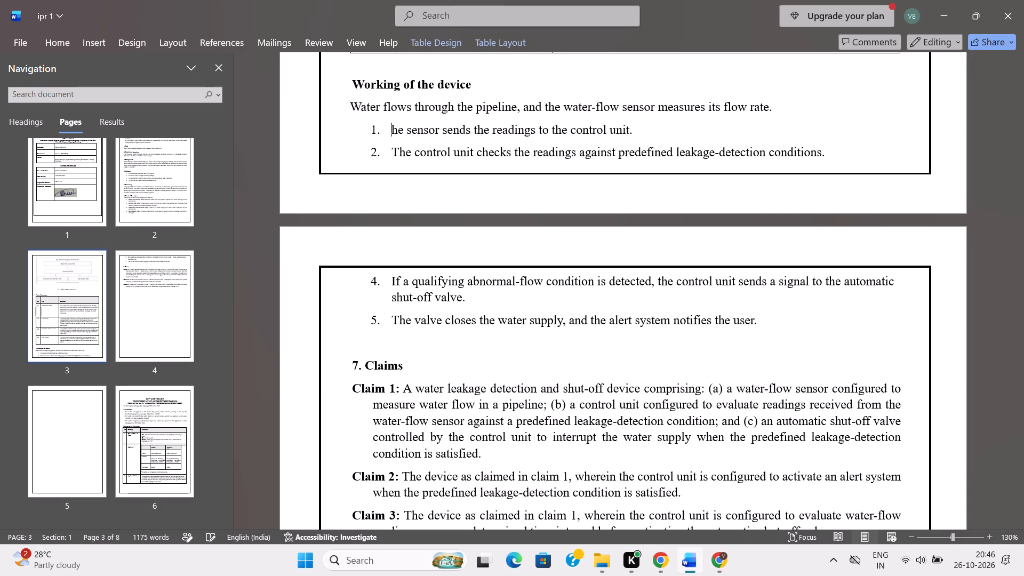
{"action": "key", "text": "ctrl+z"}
Remove the list numbers and indents from the remaining four working points, from "The sensor sends..." to "The valve closes...".
{"action": "key", "text": "Left"}
{"action": "key", "text": "BackSpace"}
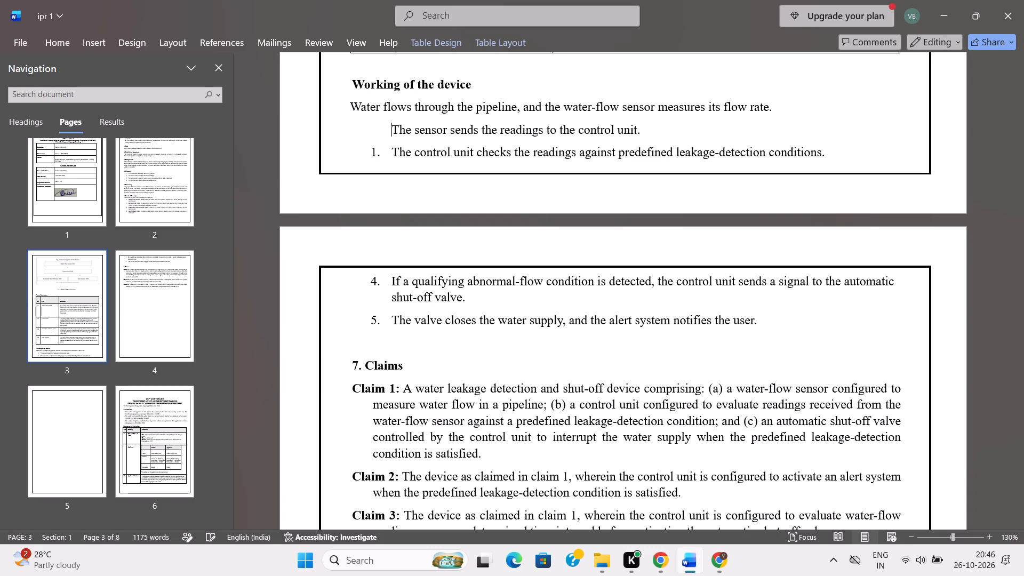
{"action": "key", "text": "BackSpace"}
{"action": "key", "text": "Down"}
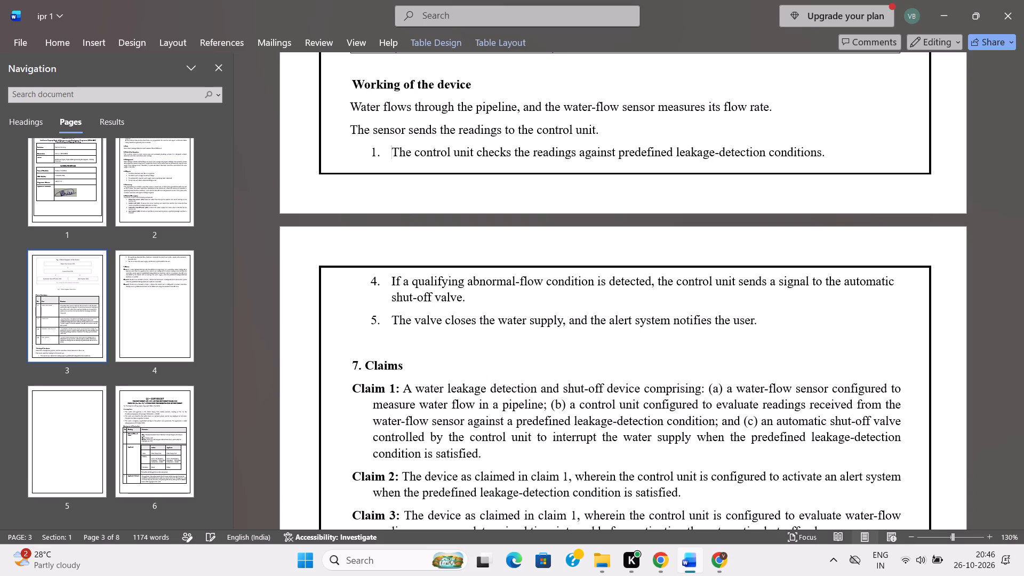
{"action": "key", "text": "BackSpace"}
{"action": "key", "text": "BackSpace"}
{"action": "key", "text": "Down"}
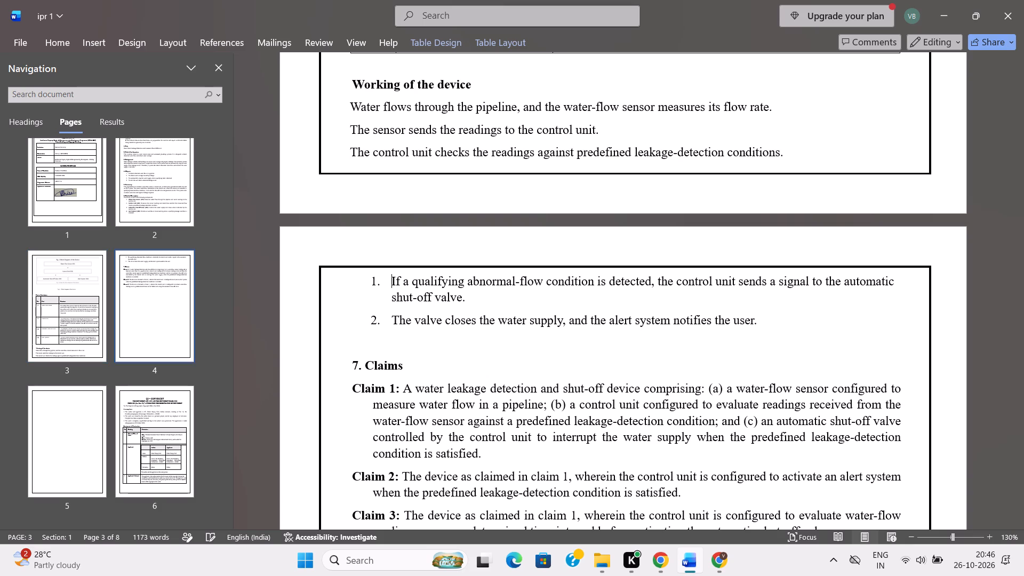
{"action": "key", "text": "BackSpace"}
{"action": "key", "text": "BackSpace"}
{"action": "key", "text": "Down"}
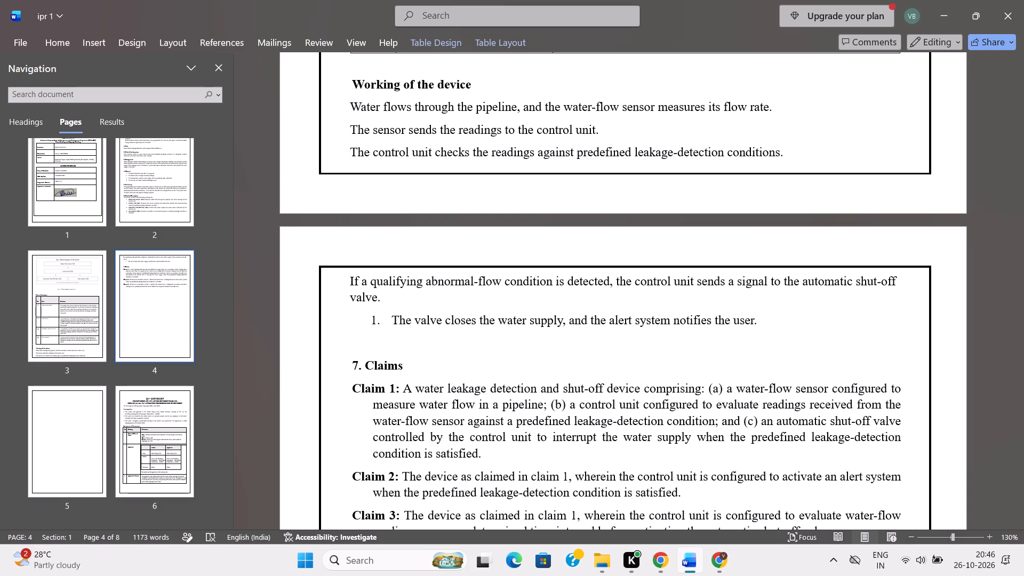
{"action": "key", "text": "Down"}
{"action": "key", "text": "BackSpace"}
{"action": "key", "text": "BackSpace"}
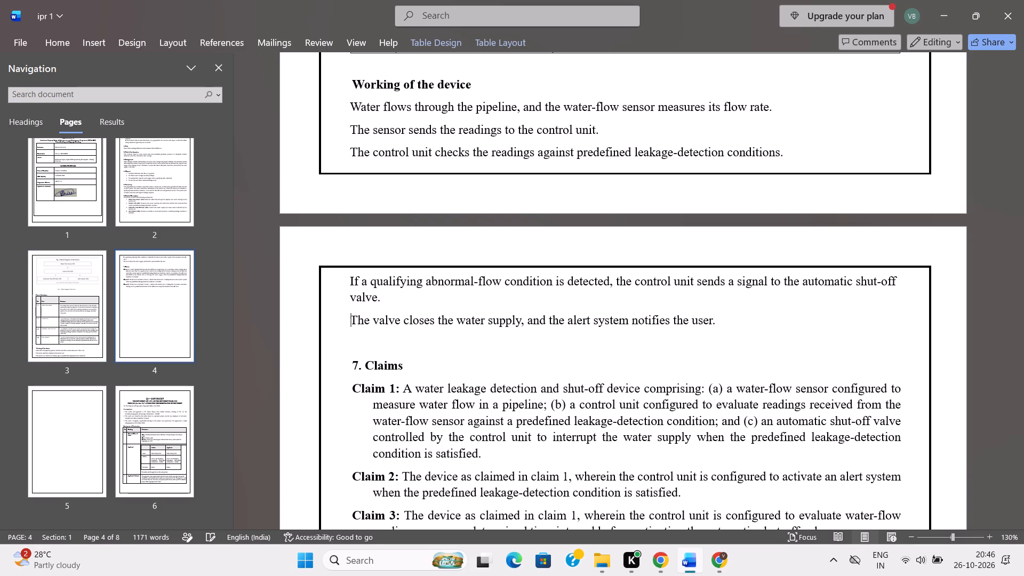
Prefix the first working point, "Water flows through the pipeline...", with the label "Step 1:-" followed by a space.
{"action": "left_click", "coordinate": [352, 105]}
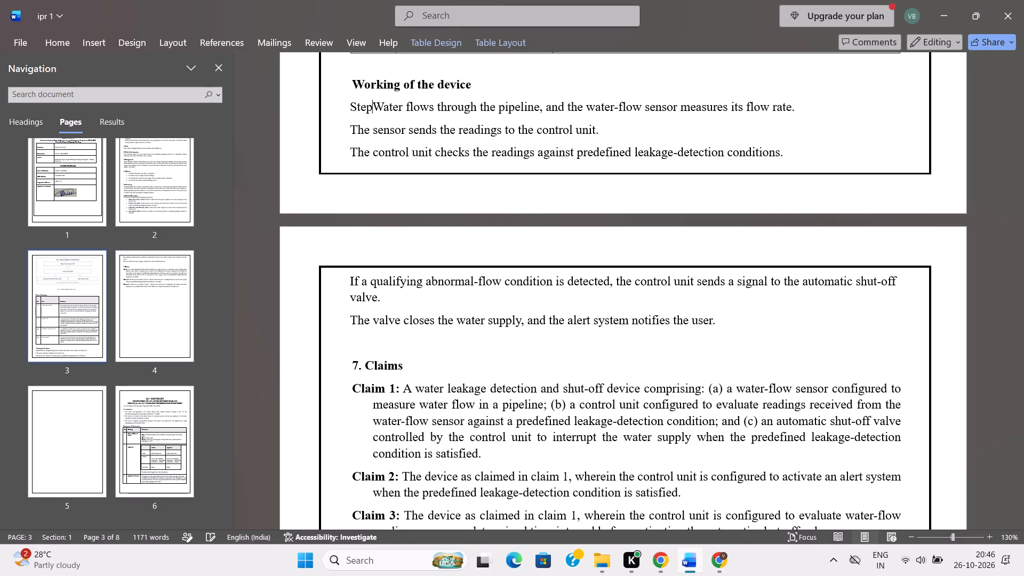
{"action": "type", "text": ":="}
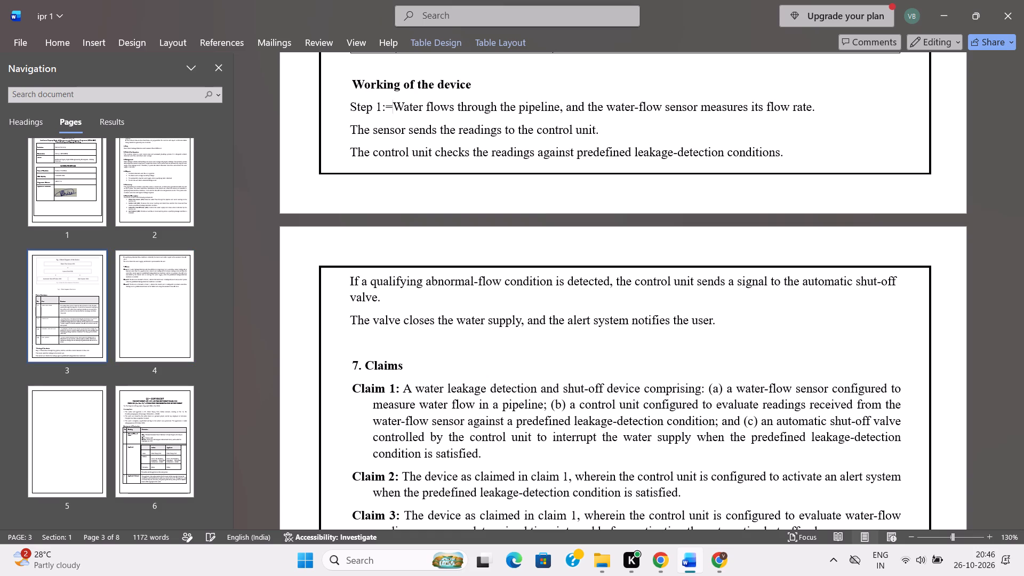
{"action": "key", "text": "BackSpace"}
{"action": "key", "text": "equal"}
{"action": "key", "text": "BackSpace"}
{"action": "type", "text": "-"}
{"action": "key", "text": "space"}
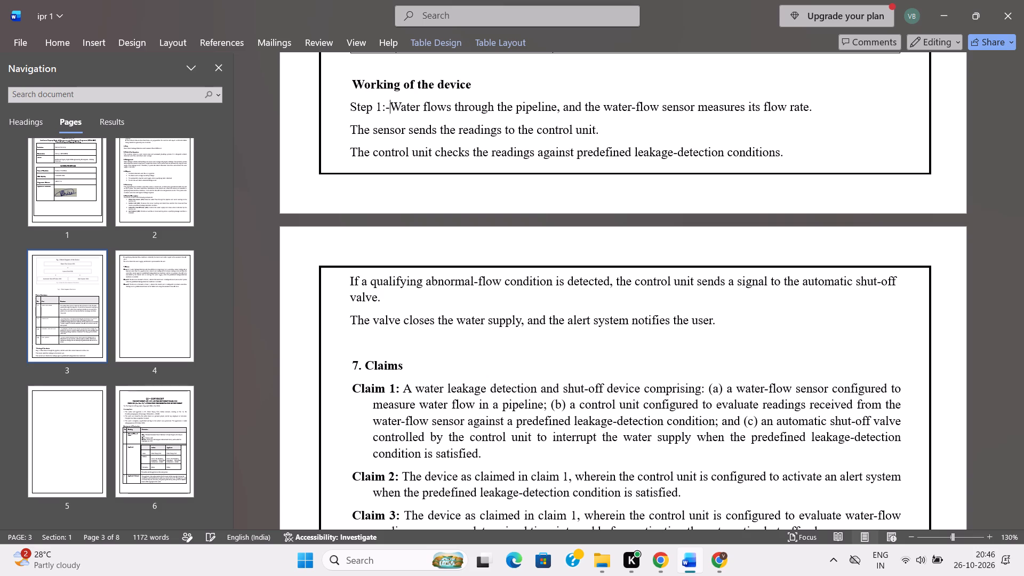
Prefix the remaining four working points in order with the labels "Step 2:-", "Step 3:-", "Step 4:-" and "Step 5:-".
{"action": "left_click", "coordinate": [353, 134]}
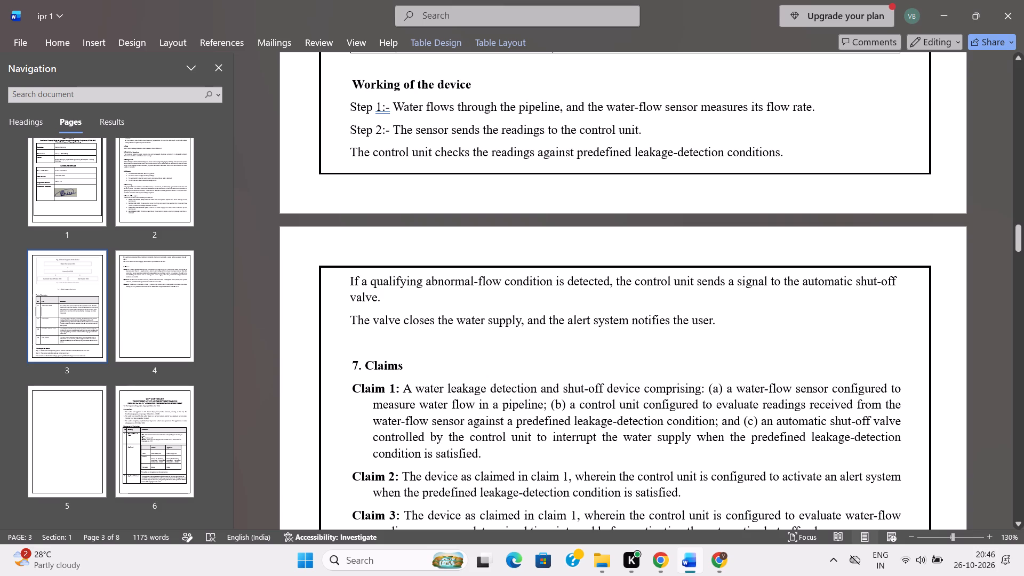
{"action": "left_click", "coordinate": [354, 154]}
{"action": "key", "text": "Left"}
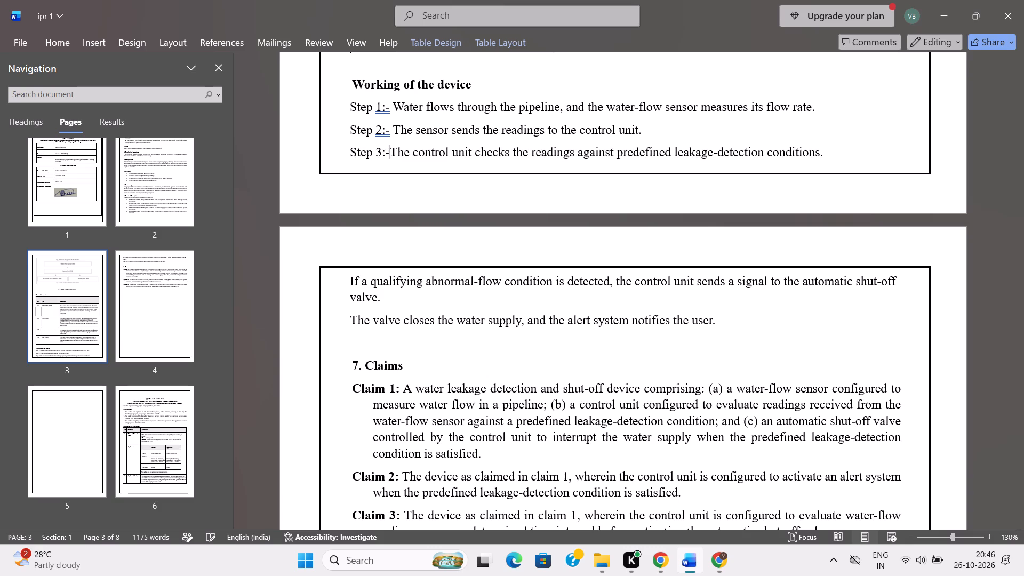
{"action": "left_click", "coordinate": [351, 283]}
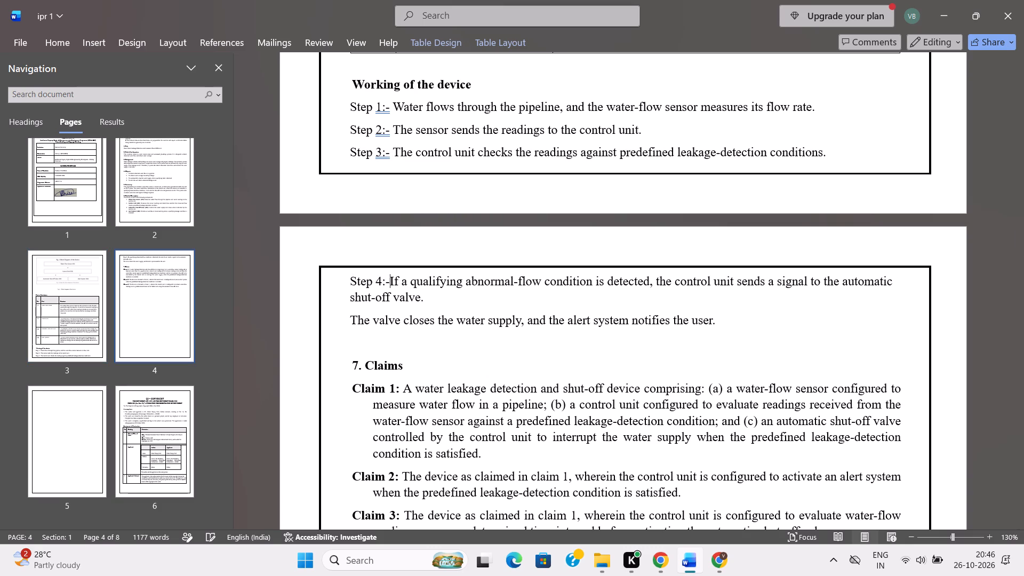
{"action": "key", "text": "space"}
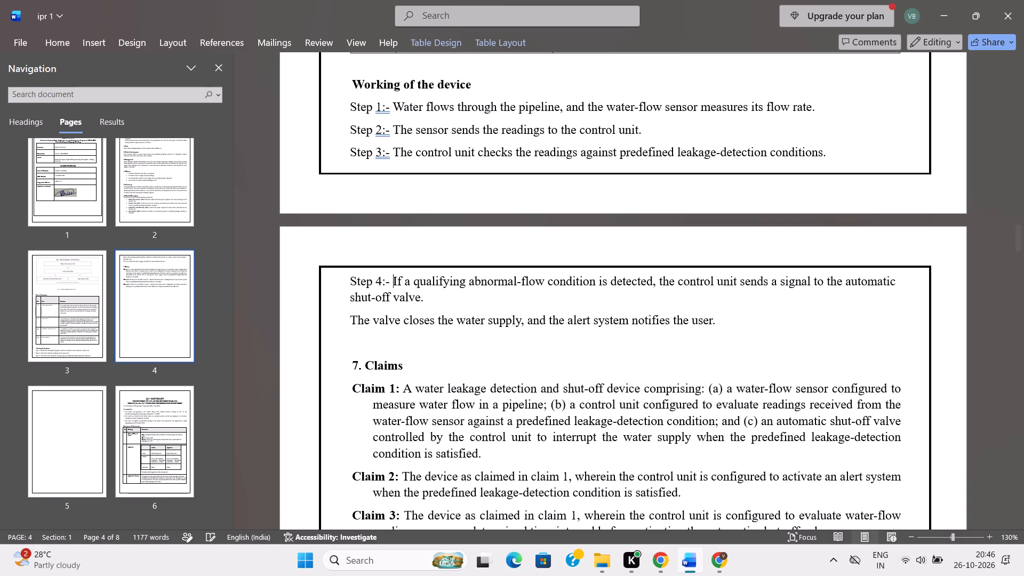
{"action": "left_click", "coordinate": [349, 322]}
{"action": "left_click", "coordinate": [354, 319]}
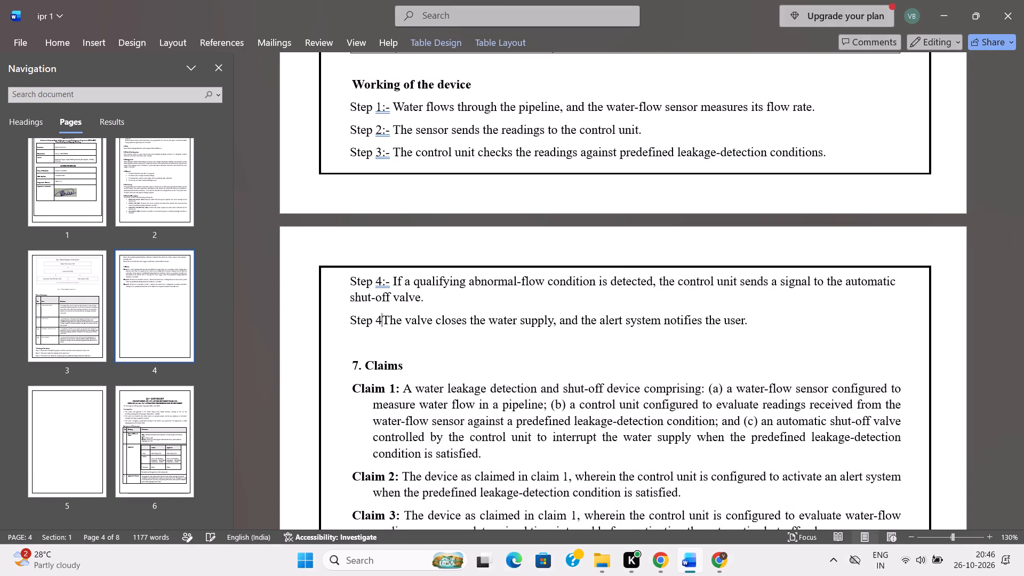
{"action": "key", "text": "space"}
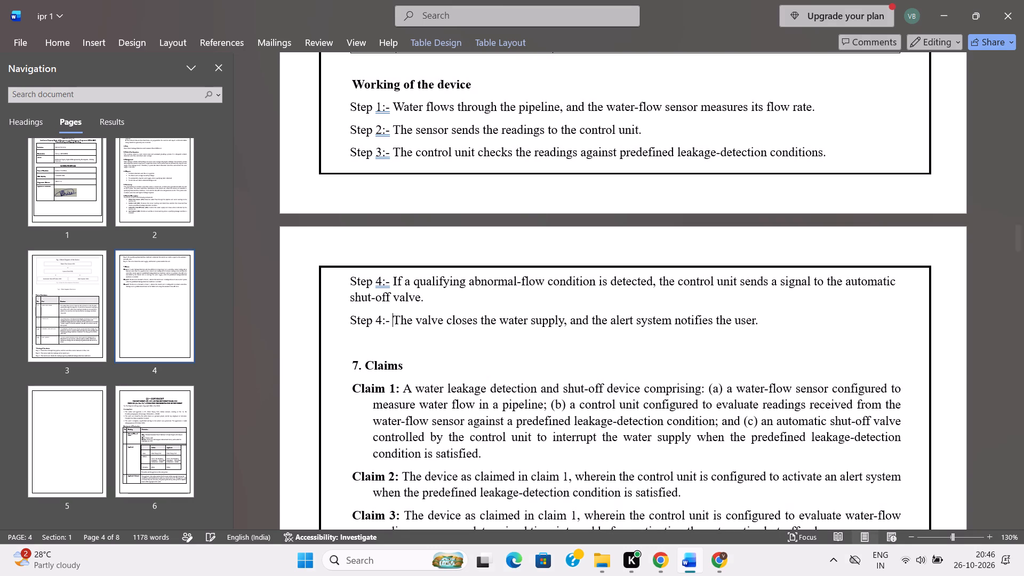
{"action": "key", "text": "Left"}
{"action": "key", "text": "Left"}
{"action": "key", "text": "Left"}
{"action": "key", "text": "BackSpace"}
{"action": "key", "text": "5"}
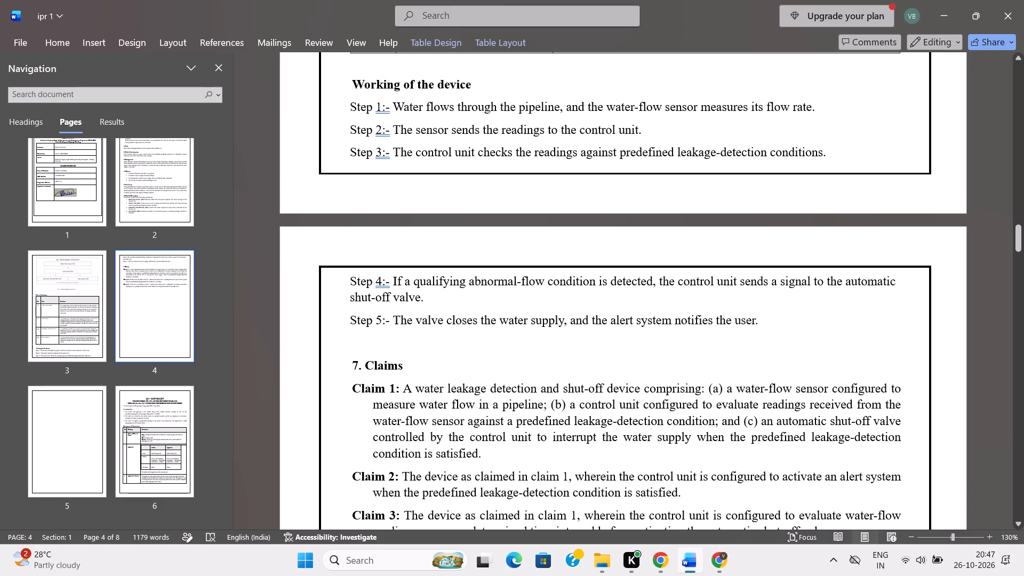
Make the Step 1 through Step 5 labels under "Working of the device" bold.
{"action": "left_click_drag", "start_coordinate": [351, 114], "coordinate": [384, 111]}
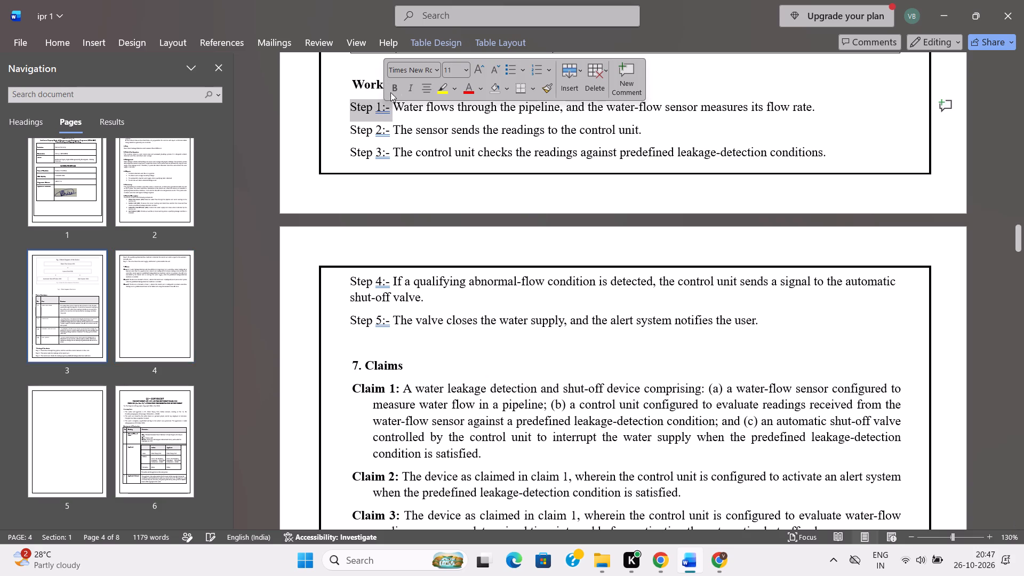
{"action": "left_click", "coordinate": [391, 89]}
{"action": "left_click_drag", "start_coordinate": [349, 132], "coordinate": [382, 131]}
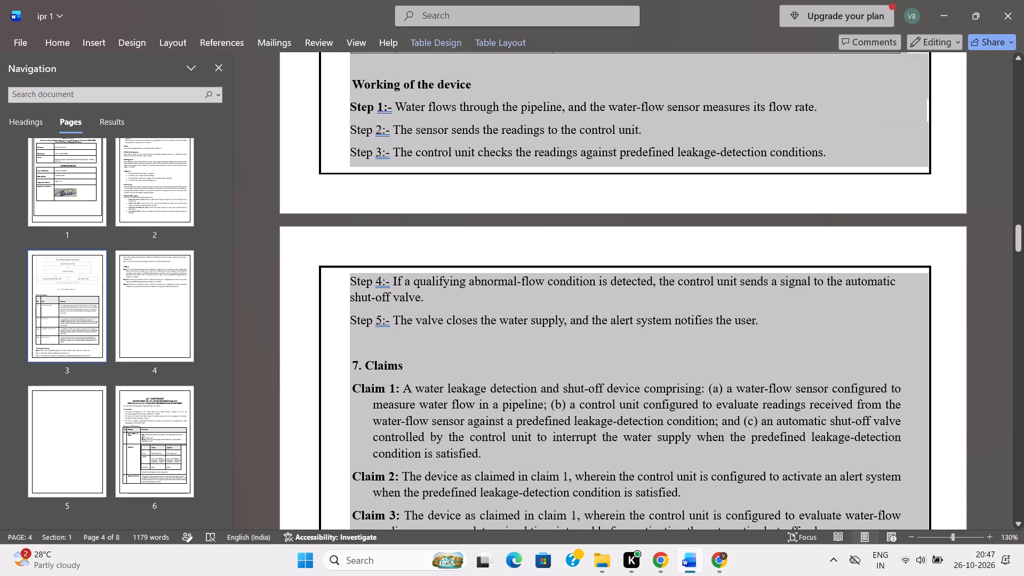
{"action": "left_click_drag", "start_coordinate": [382, 131], "coordinate": [382, 131]}
{"action": "left_click", "coordinate": [382, 131]}
{"action": "left_click_drag", "start_coordinate": [382, 130], "coordinate": [347, 130]}
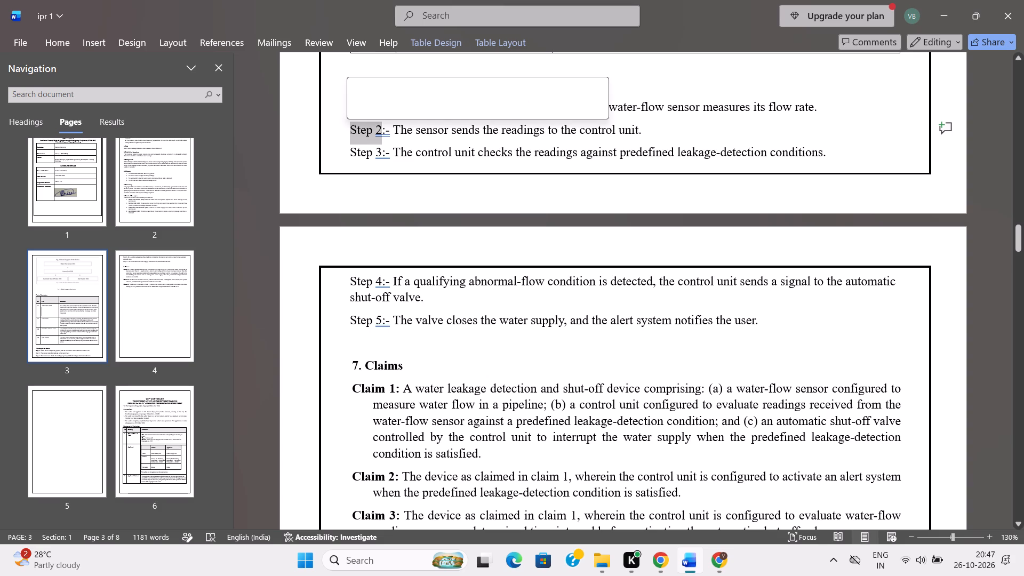
{"action": "left_click", "coordinate": [354, 113]}
{"action": "left_click_drag", "start_coordinate": [381, 150], "coordinate": [351, 150]}
{"action": "left_click", "coordinate": [357, 130]}
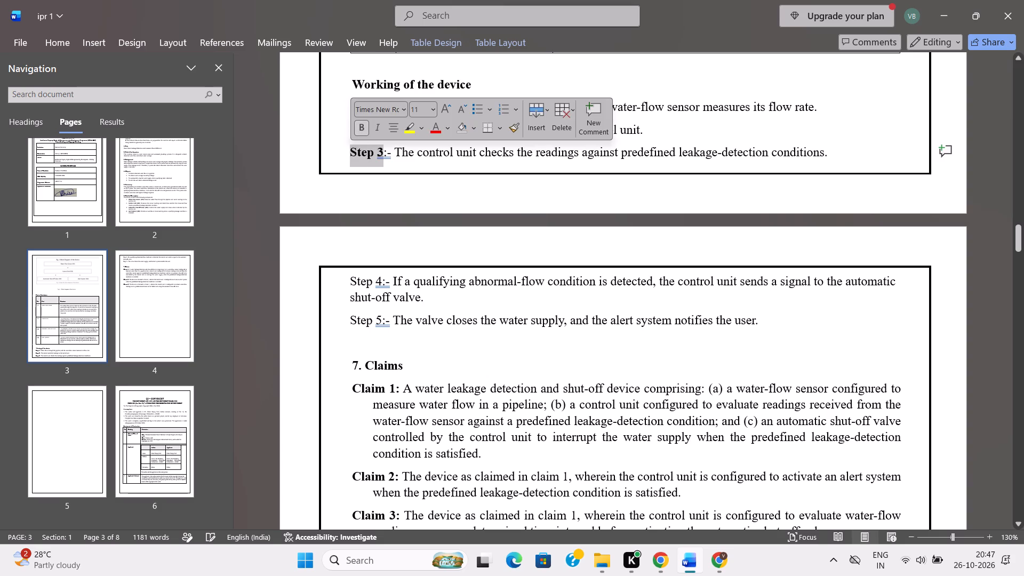
{"action": "left_click_drag", "start_coordinate": [382, 284], "coordinate": [349, 284]}
{"action": "left_click", "coordinate": [355, 265]}
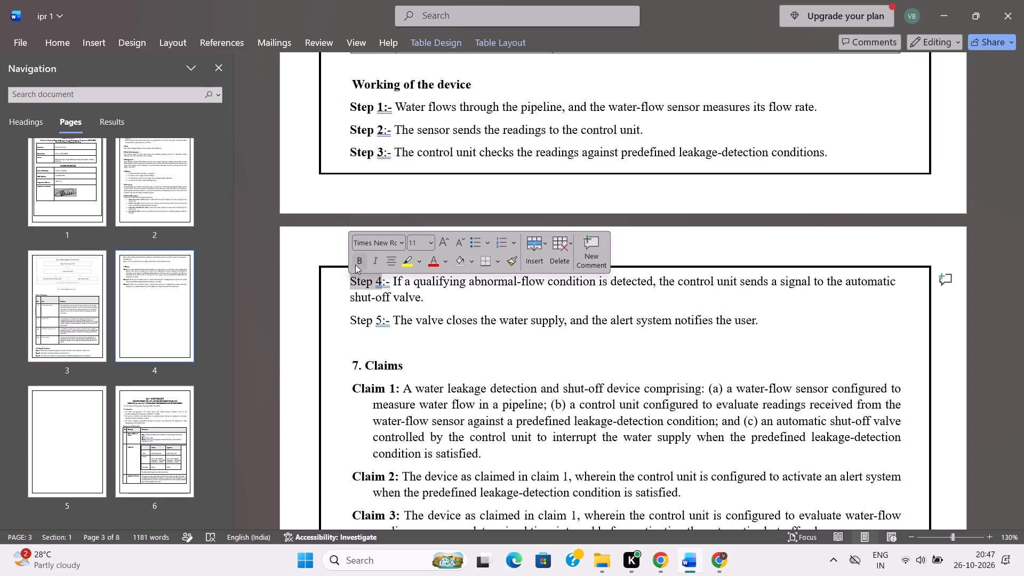
{"action": "left_click_drag", "start_coordinate": [381, 319], "coordinate": [353, 319]}
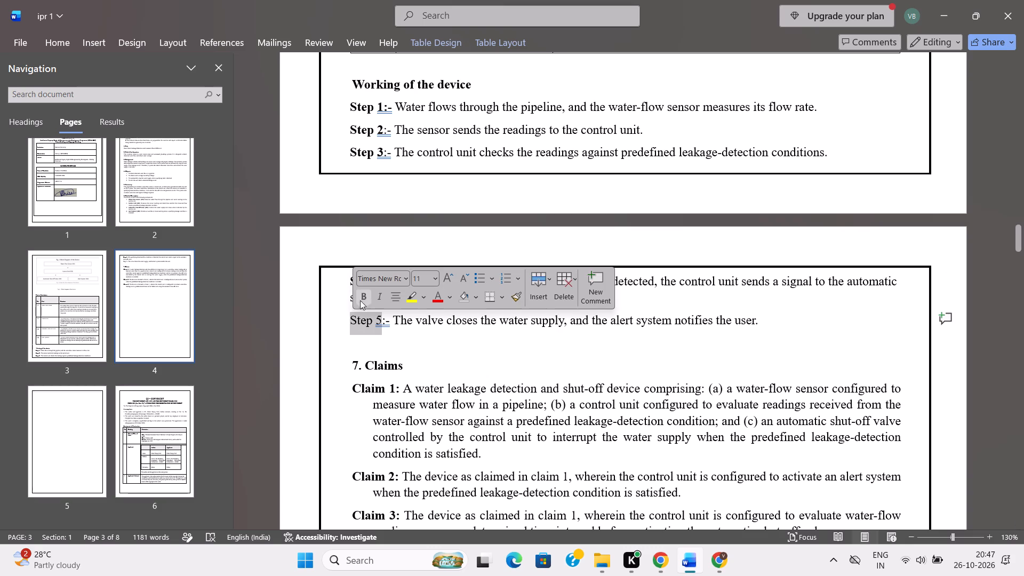
{"action": "left_click", "coordinate": [363, 297]}
{"action": "left_click", "coordinate": [406, 369]}
{"action": "scroll", "coordinate": [406, 369], "scroll_direction": "down", "scroll_amount": 1}
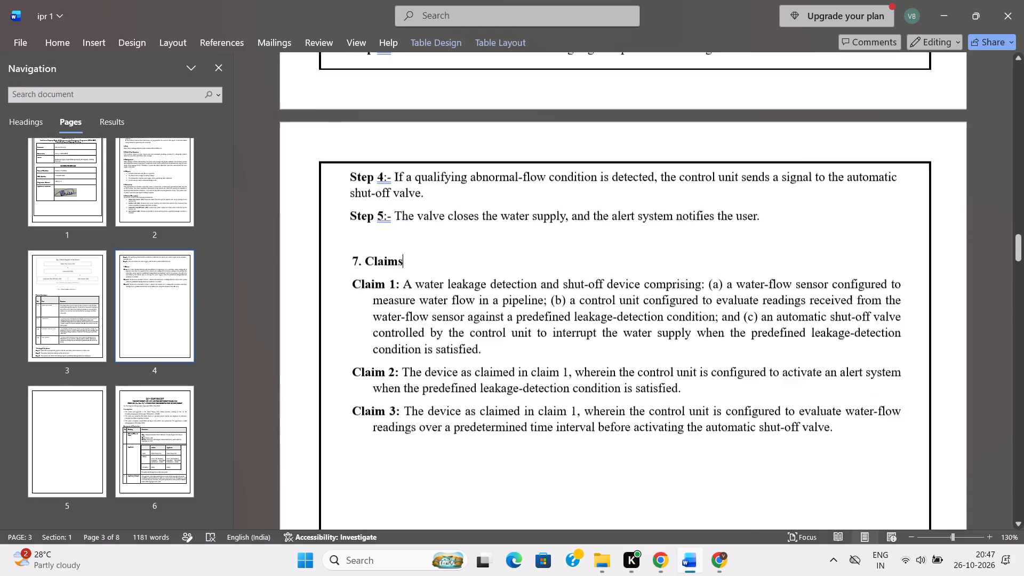
{"action": "scroll", "coordinate": [406, 369], "scroll_direction": "down", "scroll_amount": 1}
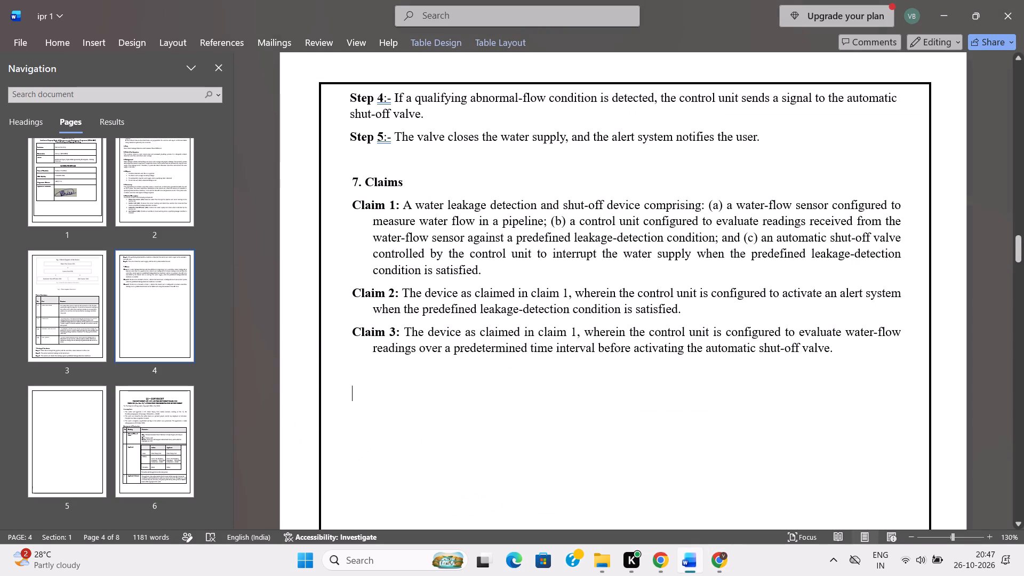
{"action": "key", "text": "ctrl+v"}
{"action": "scroll", "coordinate": [380, 394], "scroll_direction": "down", "scroll_amount": 1}
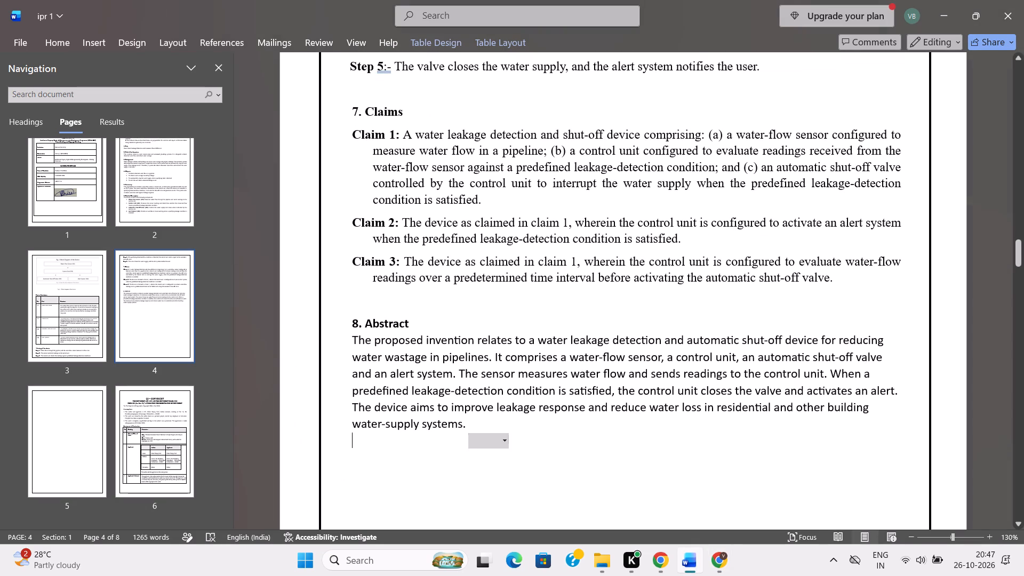
Justify the paragraphs of Claim 1, Claim 2 and Claim 3 under "7. Claims".
{"action": "scroll", "coordinate": [356, 305], "scroll_direction": "up", "scroll_amount": 1}
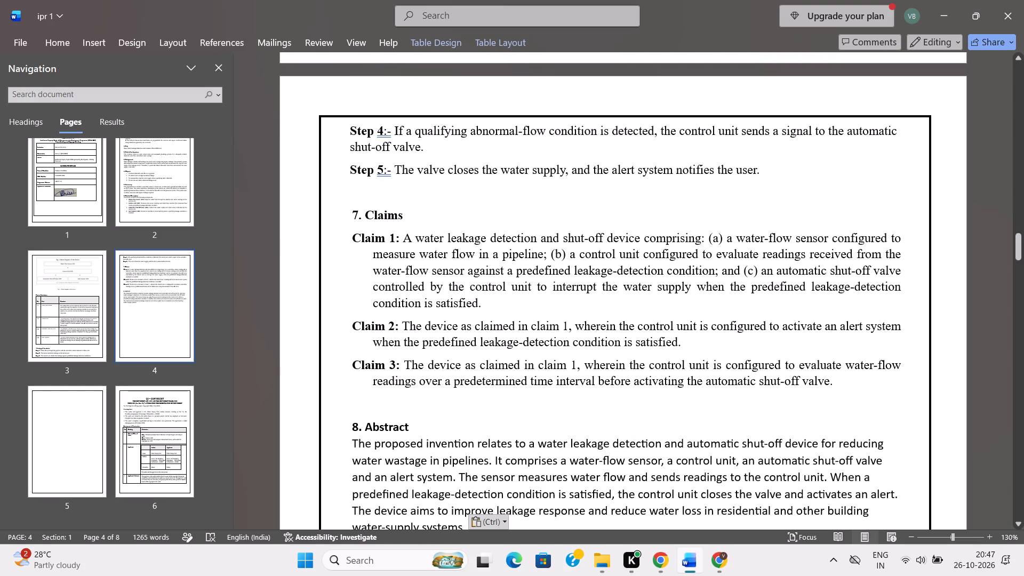
{"action": "left_click_drag", "start_coordinate": [351, 236], "coordinate": [790, 388]}
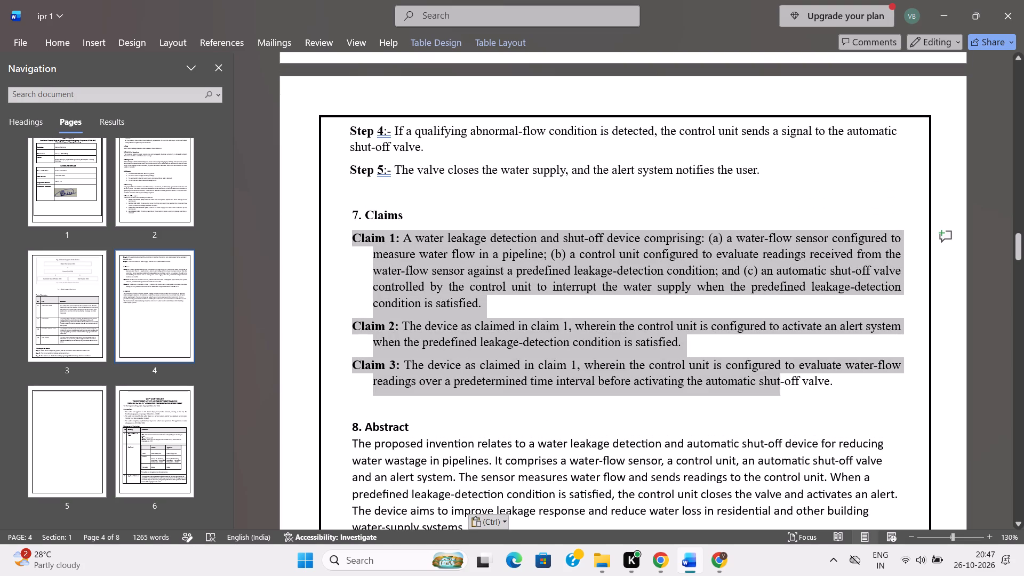
{"action": "left_click_drag", "start_coordinate": [790, 388], "coordinate": [824, 398]}
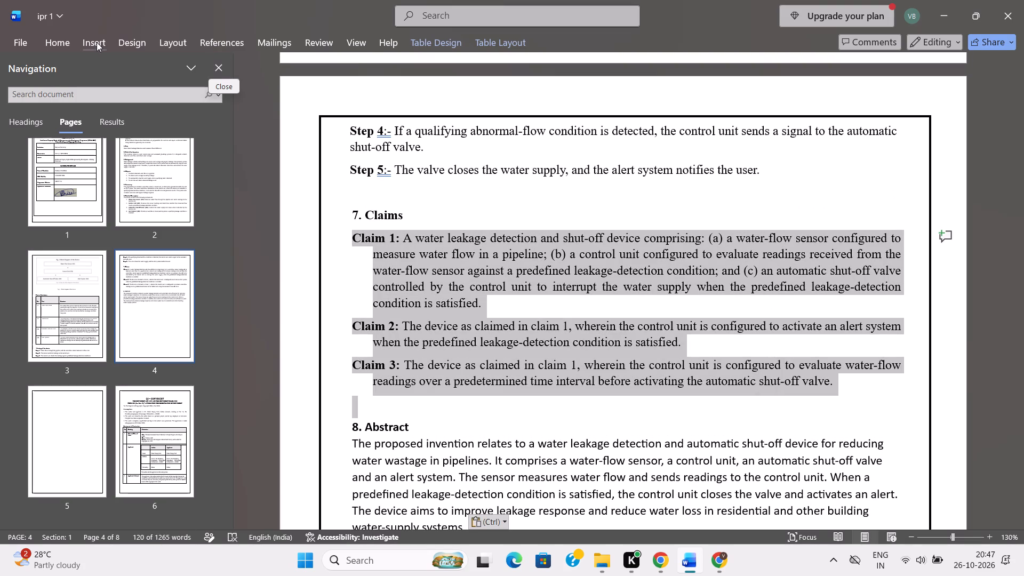
{"action": "left_click", "coordinate": [97, 42]}
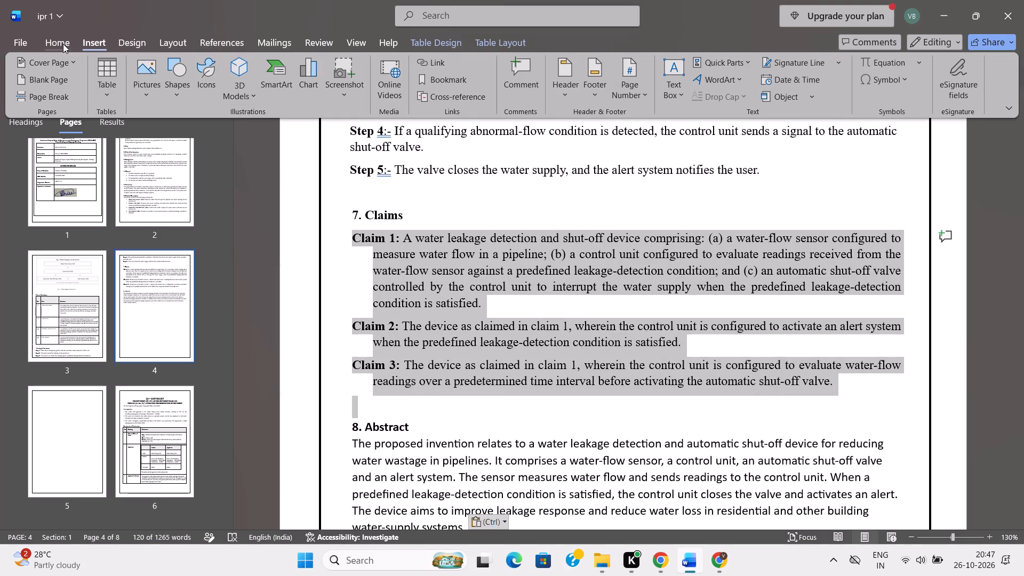
{"action": "left_click", "coordinate": [63, 44]}
{"action": "left_click", "coordinate": [394, 81]}
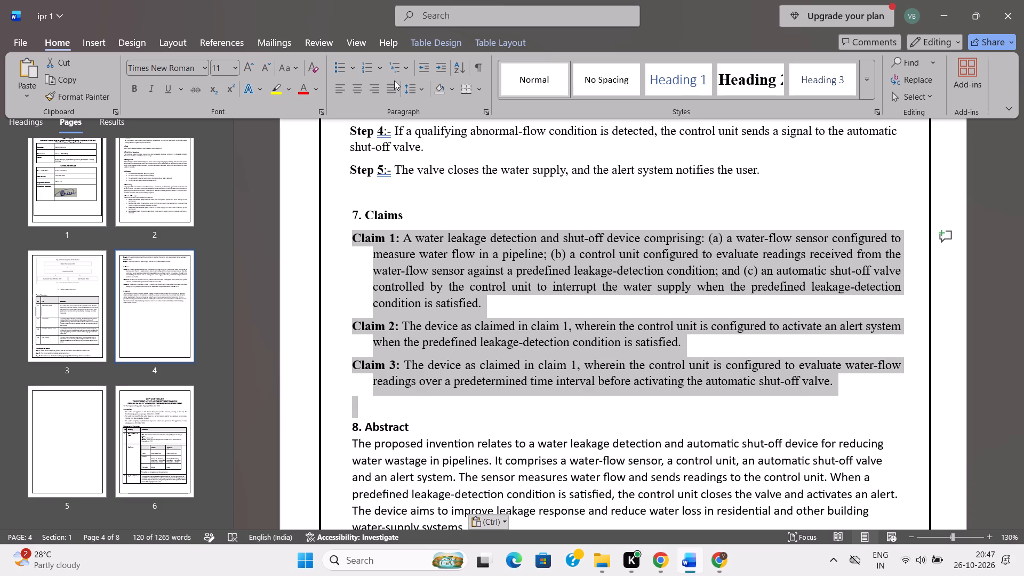
{"action": "left_click", "coordinate": [391, 89]}
Justify the "Working of the device" heading together with its Step 1 to Step 5 lines.
{"action": "scroll", "coordinate": [446, 227], "scroll_direction": "up", "scroll_amount": 1}
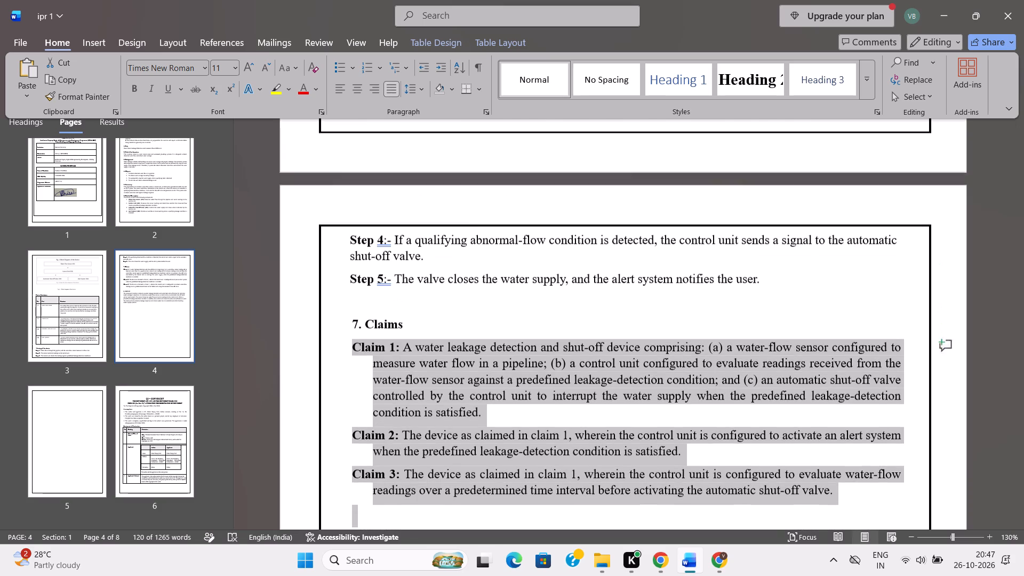
{"action": "scroll", "coordinate": [395, 226], "scroll_direction": "up", "scroll_amount": 1}
{"action": "left_click", "coordinate": [351, 131]}
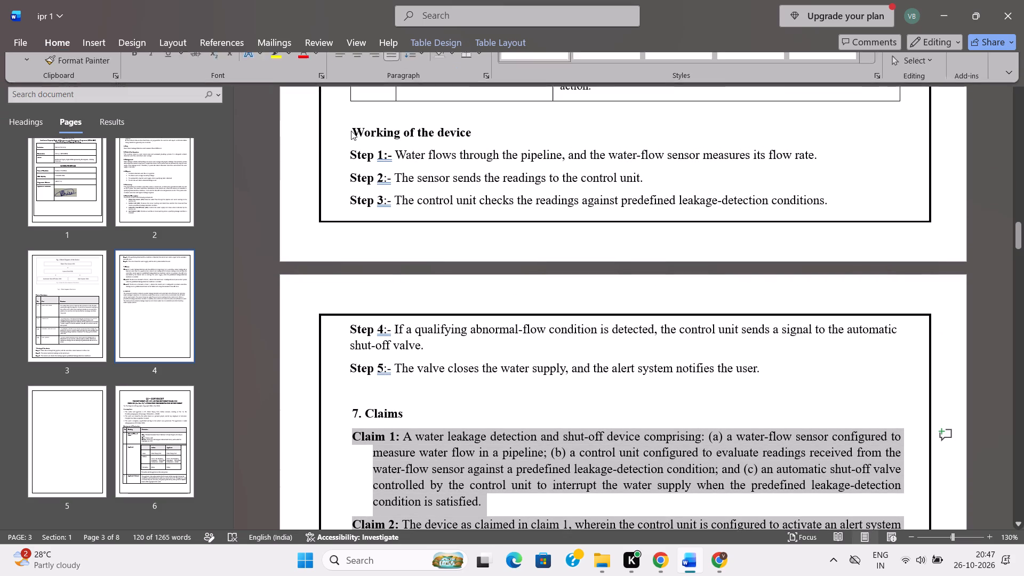
{"action": "left_click_drag", "start_coordinate": [354, 130], "coordinate": [762, 375]}
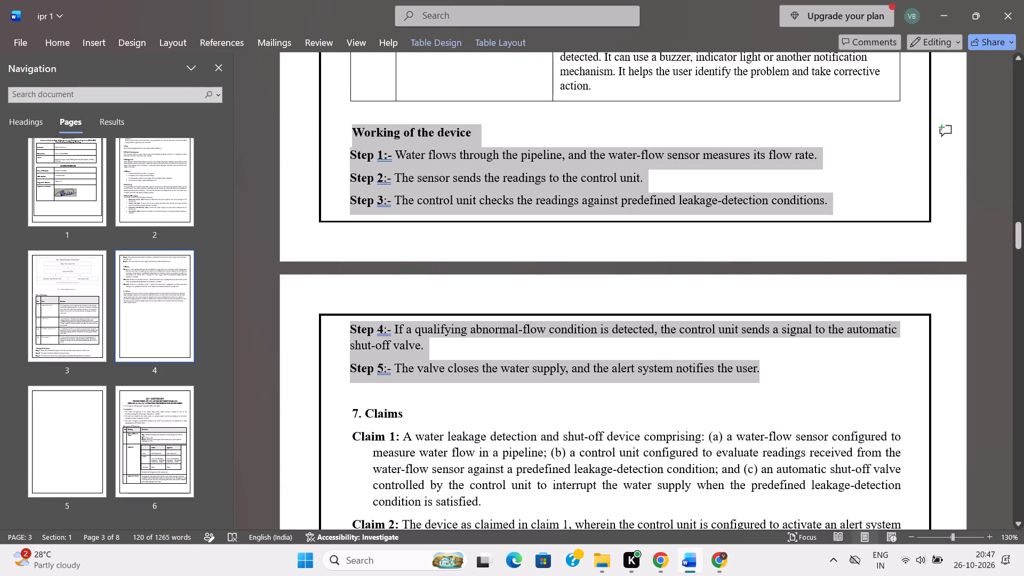
{"action": "left_click_drag", "start_coordinate": [762, 375], "coordinate": [798, 375]}
{"action": "left_click", "coordinate": [65, 45]}
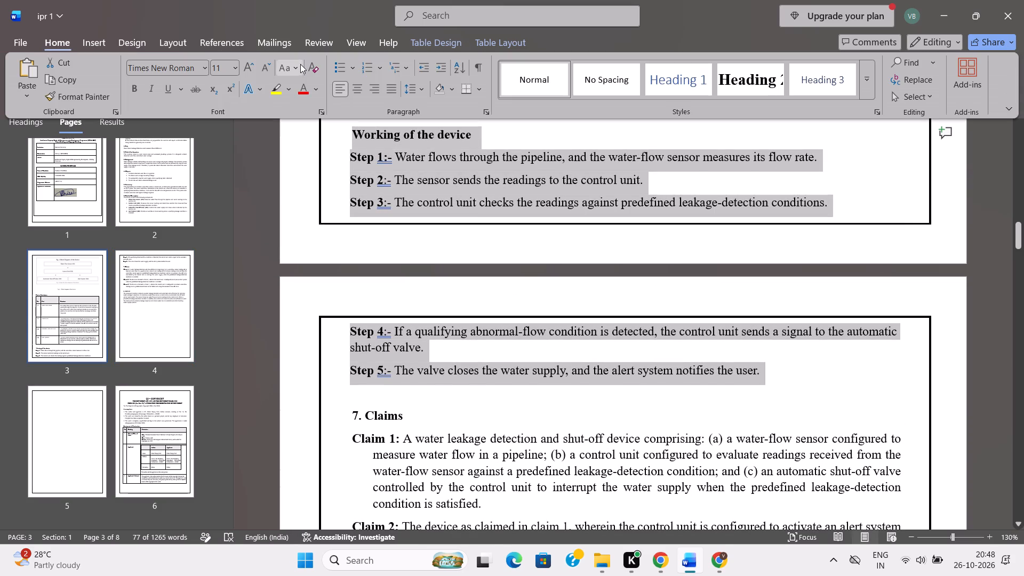
{"action": "left_click", "coordinate": [389, 90]}
Justify the paragraph under "8. Abstract".
{"action": "scroll", "coordinate": [449, 260], "scroll_direction": "down", "scroll_amount": 1}
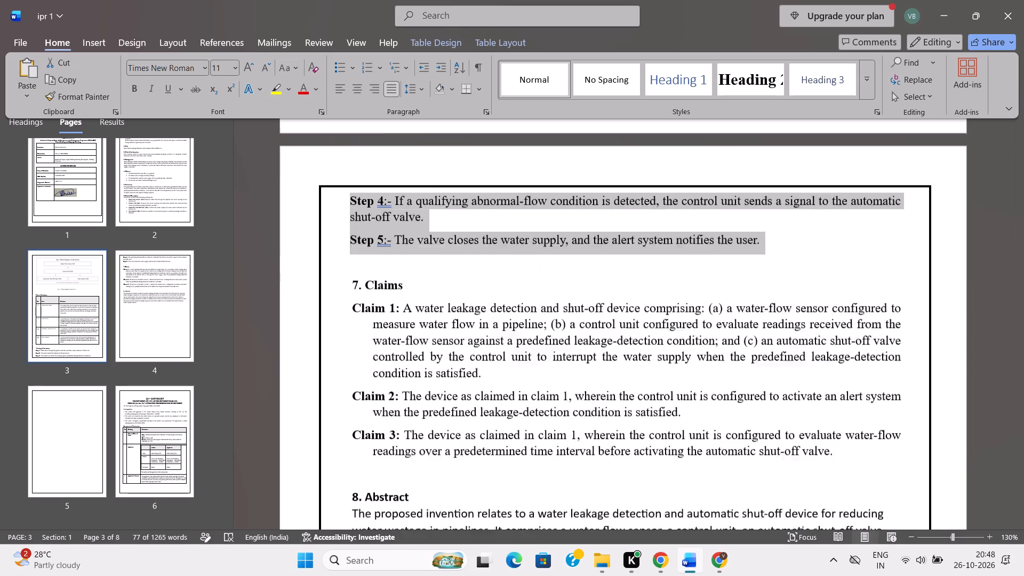
{"action": "scroll", "coordinate": [449, 260], "scroll_direction": "down", "scroll_amount": 2}
{"action": "left_click_drag", "start_coordinate": [472, 409], "coordinate": [353, 329]}
{"action": "left_click_drag", "start_coordinate": [353, 329], "coordinate": [465, 413]}
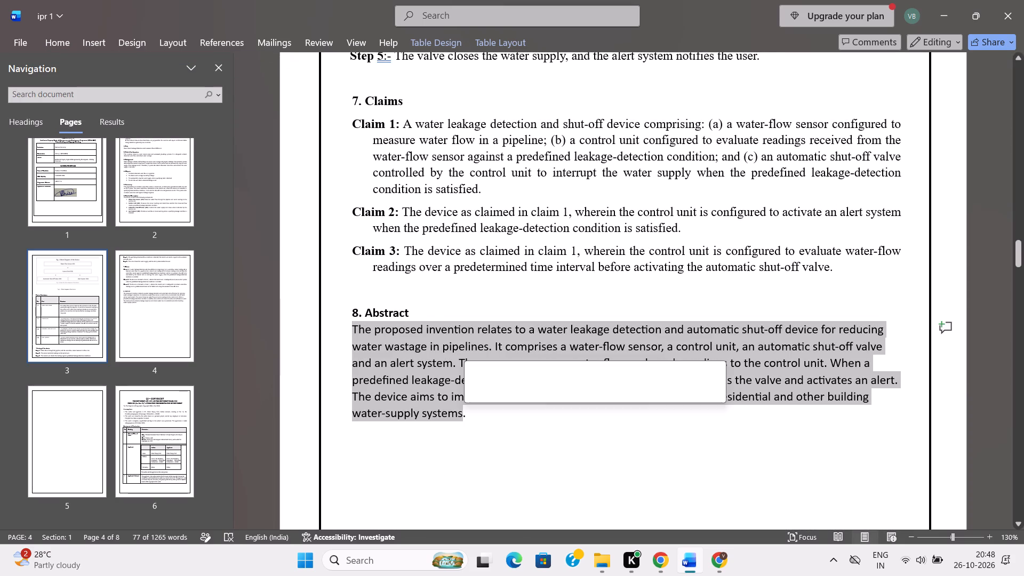
{"action": "left_click", "coordinate": [50, 42]}
{"action": "left_click", "coordinate": [383, 92]}
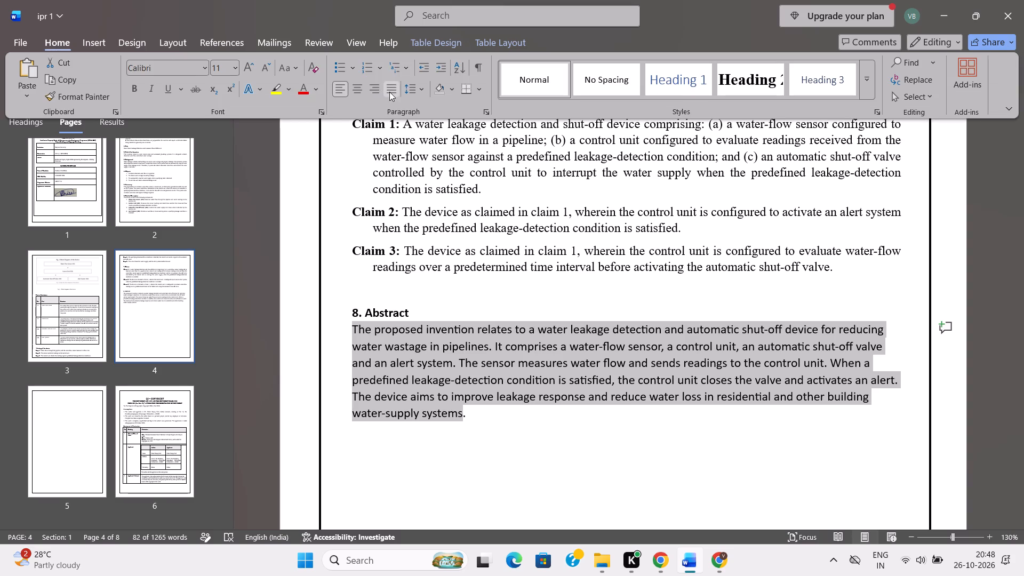
{"action": "left_click", "coordinate": [389, 92]}
{"action": "left_click", "coordinate": [406, 406]}
Justify the Function text of the Water-Flow Sensor, row 101 of the parts table.
{"action": "scroll", "coordinate": [406, 406], "scroll_direction": "up", "scroll_amount": 2}
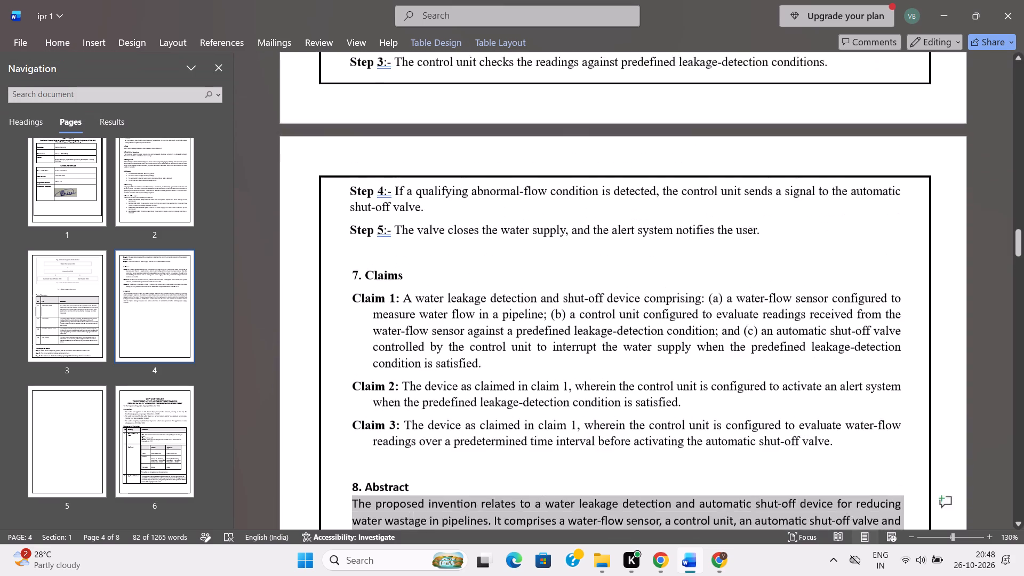
{"action": "scroll", "coordinate": [406, 406], "scroll_direction": "up", "scroll_amount": 1}
{"action": "left_click", "coordinate": [486, 390]}
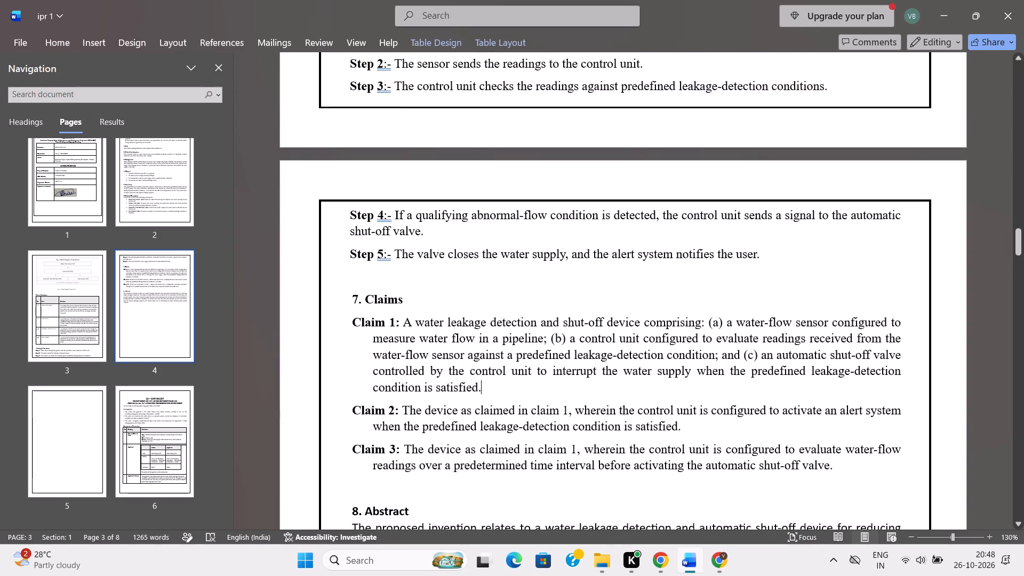
{"action": "scroll", "coordinate": [486, 390], "scroll_direction": "up", "scroll_amount": 5}
{"action": "scroll", "coordinate": [486, 390], "scroll_direction": "down", "scroll_amount": 2}
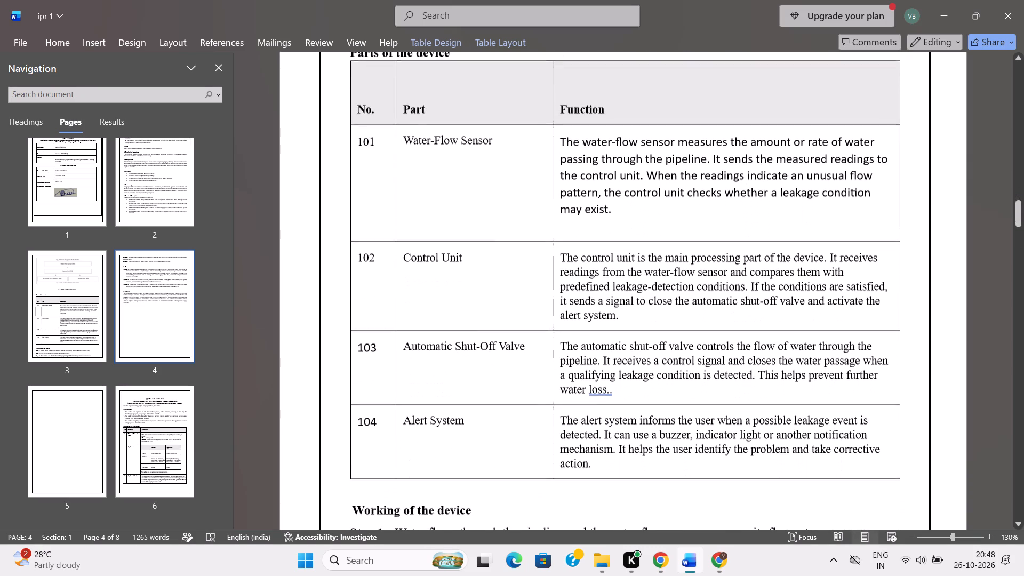
{"action": "left_click_drag", "start_coordinate": [615, 213], "coordinate": [564, 109]}
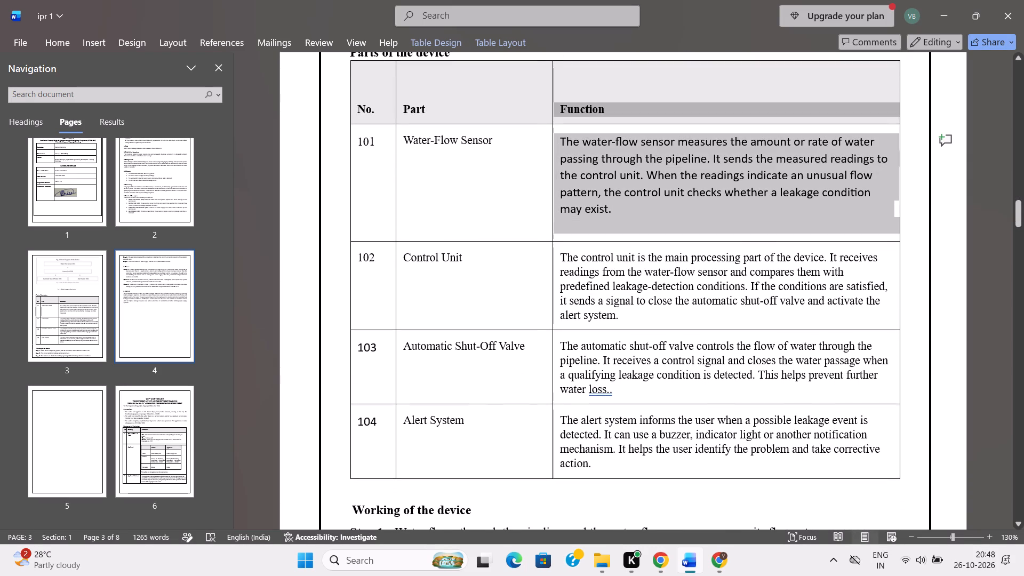
{"action": "left_click_drag", "start_coordinate": [564, 109], "coordinate": [566, 138]}
{"action": "left_click", "coordinate": [76, 42]}
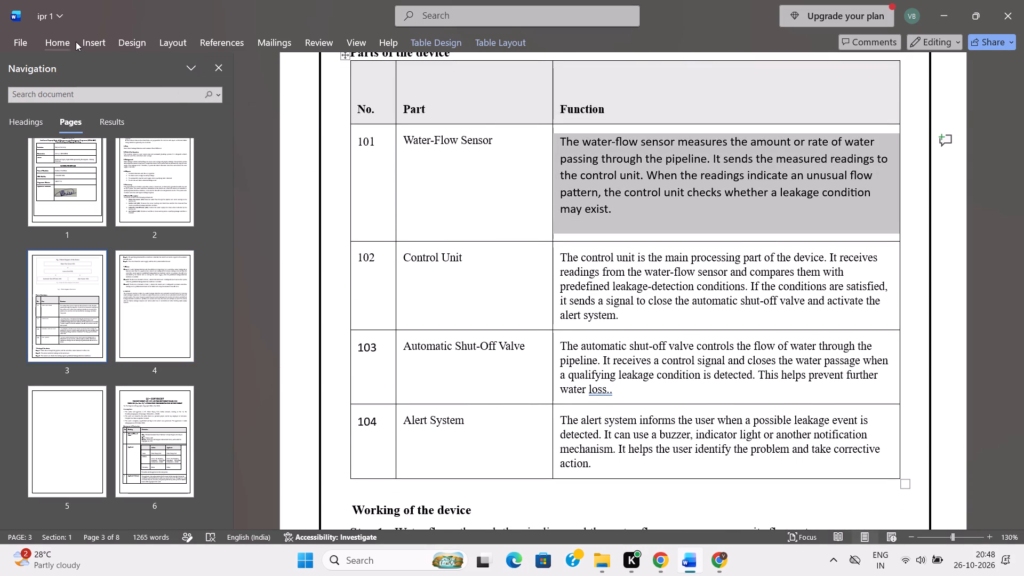
{"action": "left_click", "coordinate": [389, 91]}
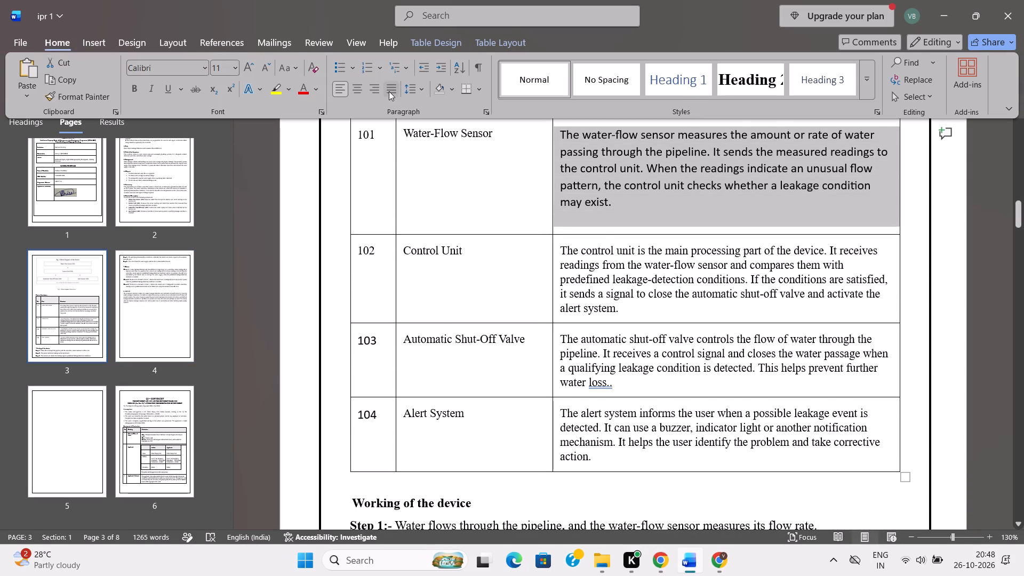
Justify the Function texts of the Control Unit (102) and the Automatic Shut-Off Valve (103) in the parts table.
{"action": "left_click", "coordinate": [619, 311]}
{"action": "left_click_drag", "start_coordinate": [619, 311], "coordinate": [601, 303]}
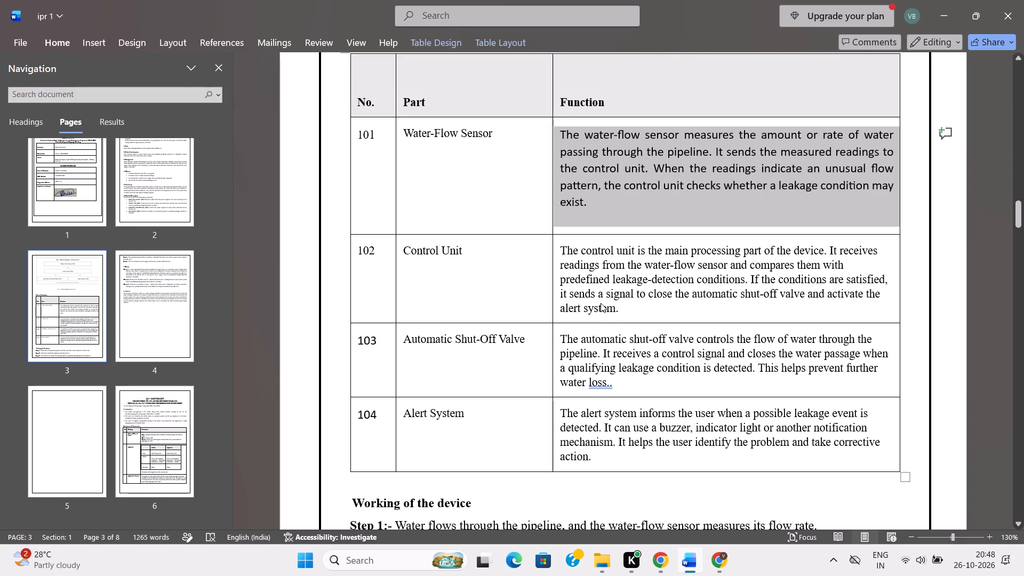
{"action": "left_click_drag", "start_coordinate": [601, 303], "coordinate": [557, 245]}
{"action": "left_click", "coordinate": [60, 46]}
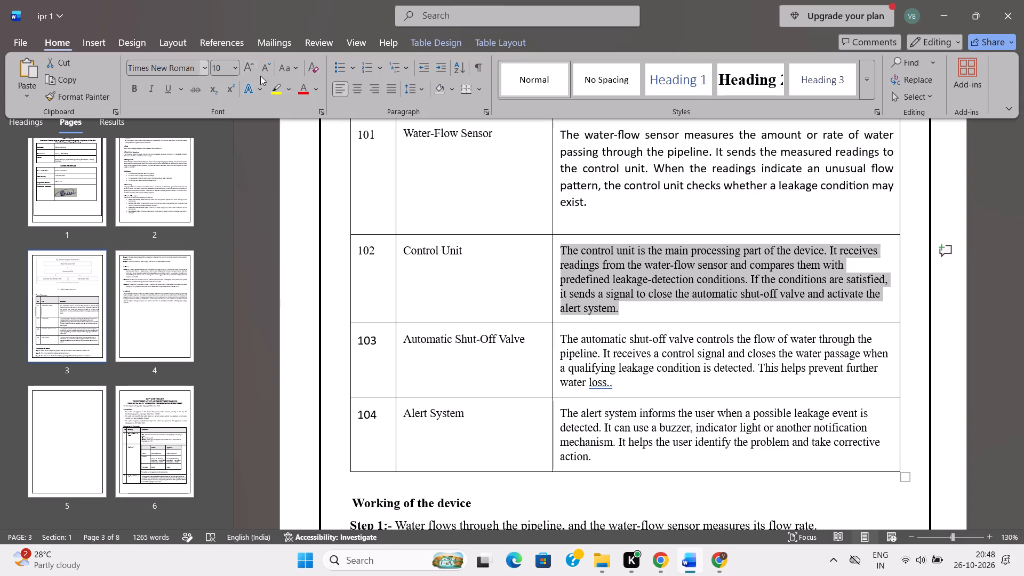
{"action": "left_click", "coordinate": [385, 92]}
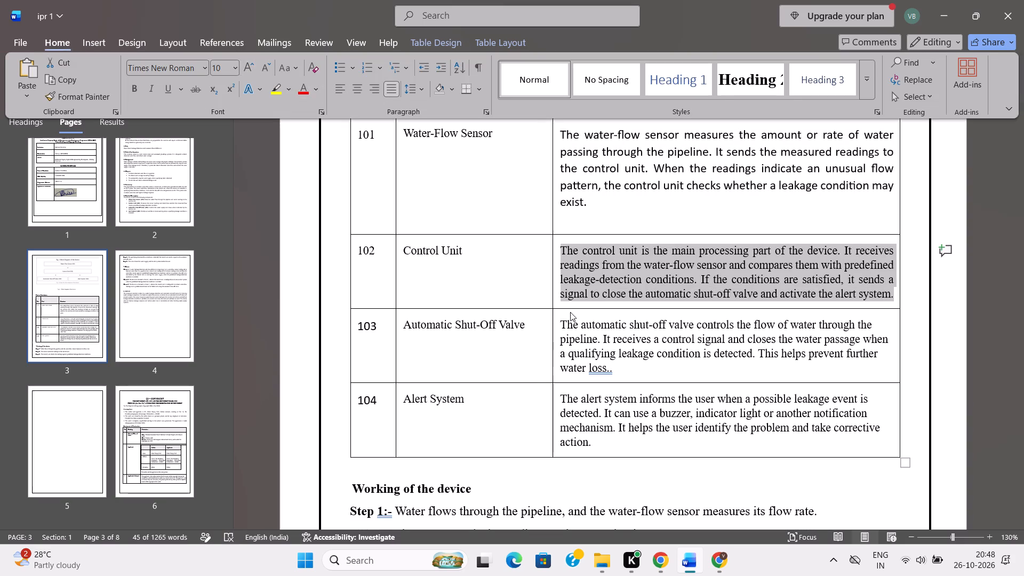
{"action": "left_click", "coordinate": [560, 322]}
{"action": "left_click_drag", "start_coordinate": [560, 322], "coordinate": [618, 369]}
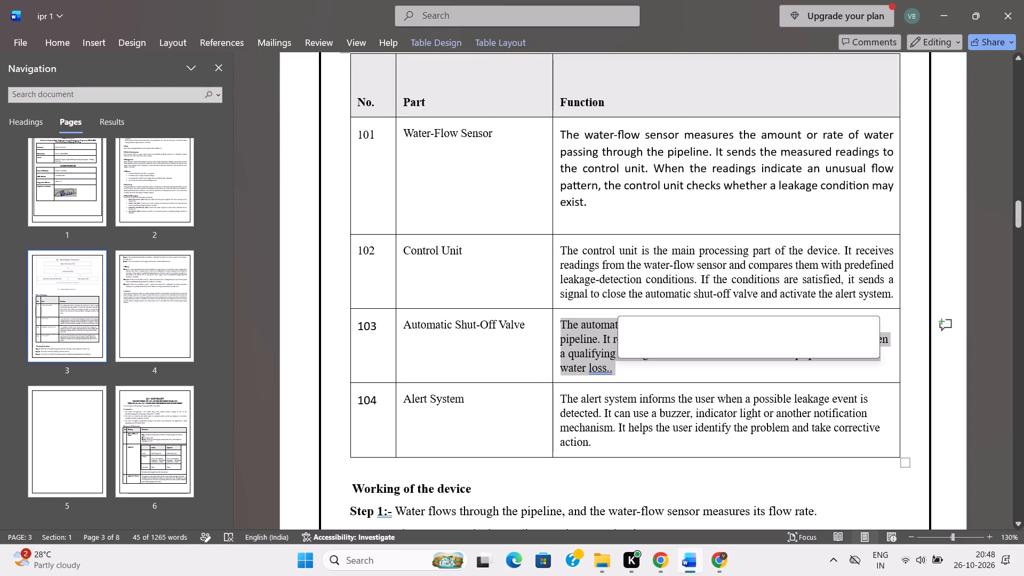
{"action": "left_click", "coordinate": [47, 41]}
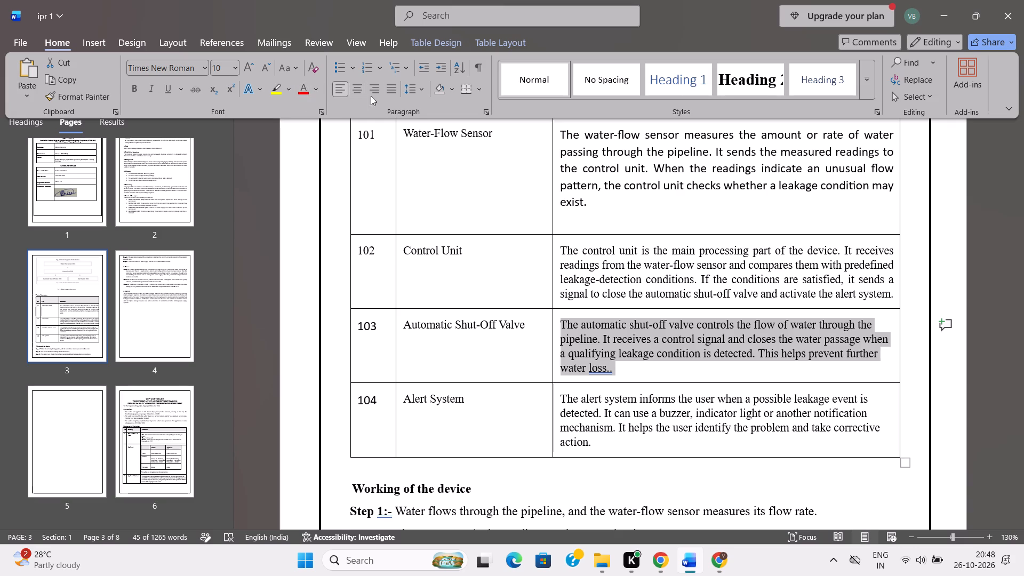
{"action": "left_click", "coordinate": [383, 96]}
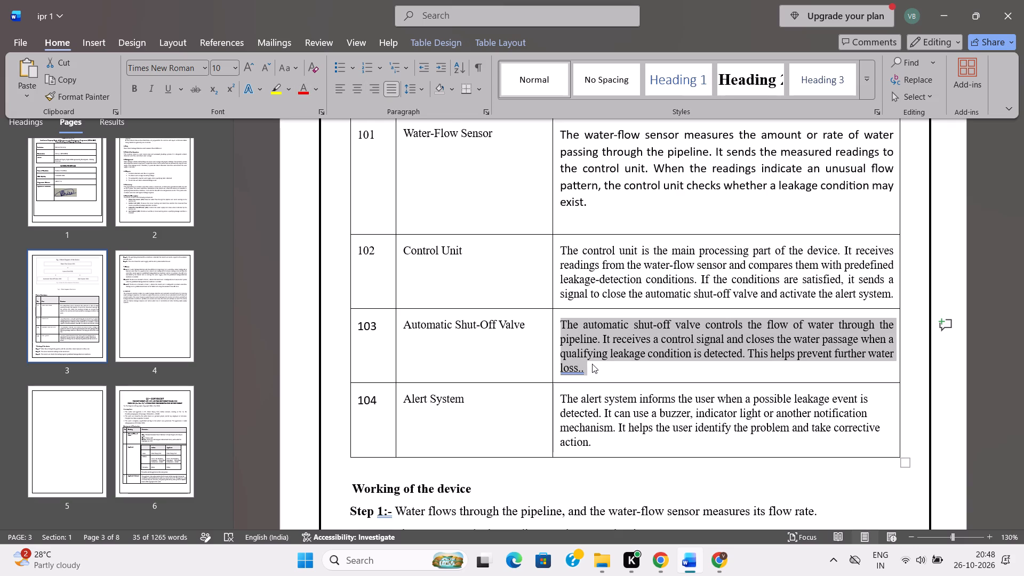
Remove the extra full stop after "loss" in the Automatic Shut-Off Valve's Function text.
{"action": "left_click", "coordinate": [590, 368]}
{"action": "left_click", "coordinate": [590, 368]}
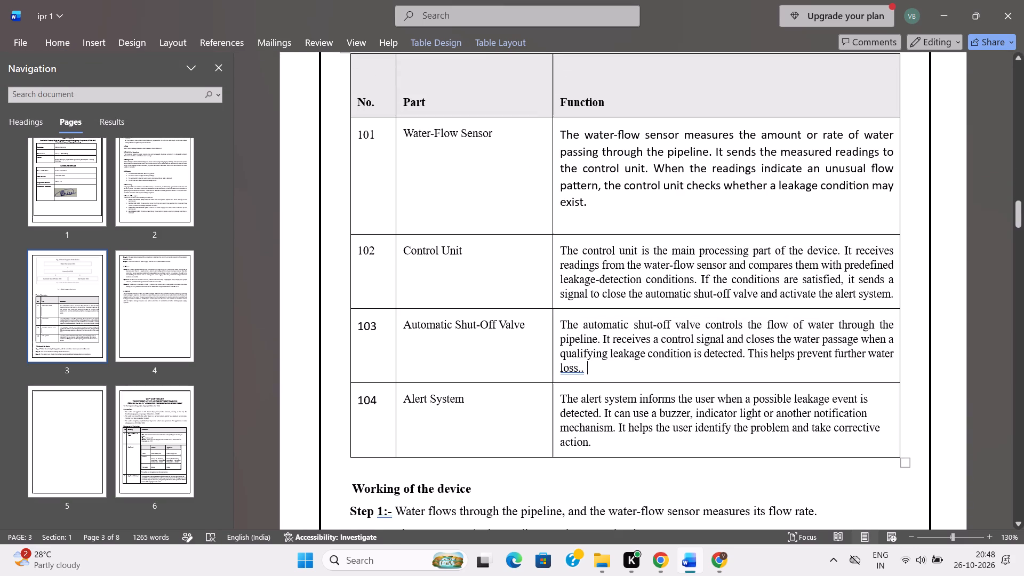
{"action": "key", "text": "BackSpace"}
{"action": "key", "text": "BackSpace"}
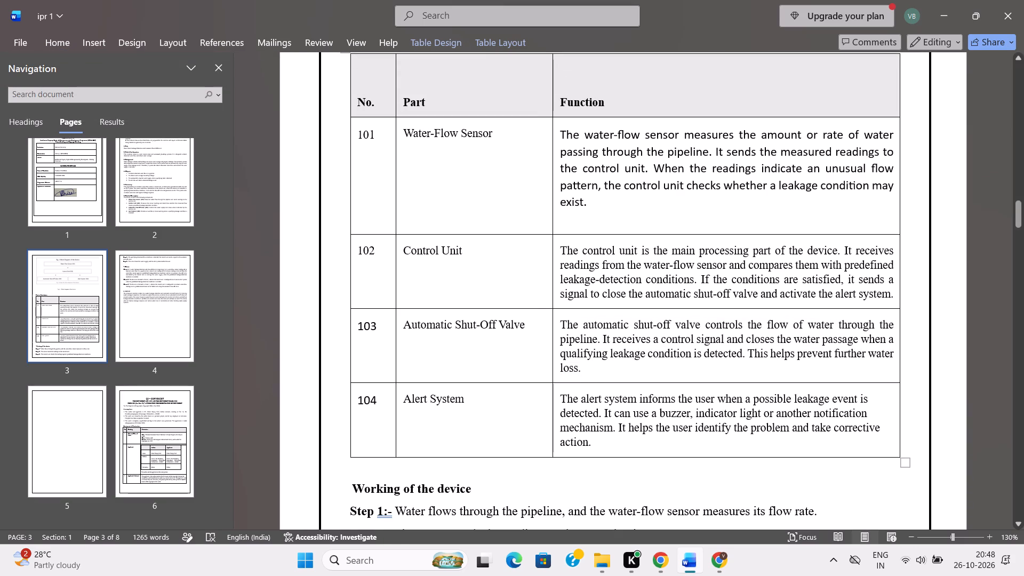
Justify the Function text of the Alert System, row 104 of the parts table.
{"action": "left_click", "coordinate": [607, 442]}
{"action": "left_click_drag", "start_coordinate": [607, 442], "coordinate": [559, 396]}
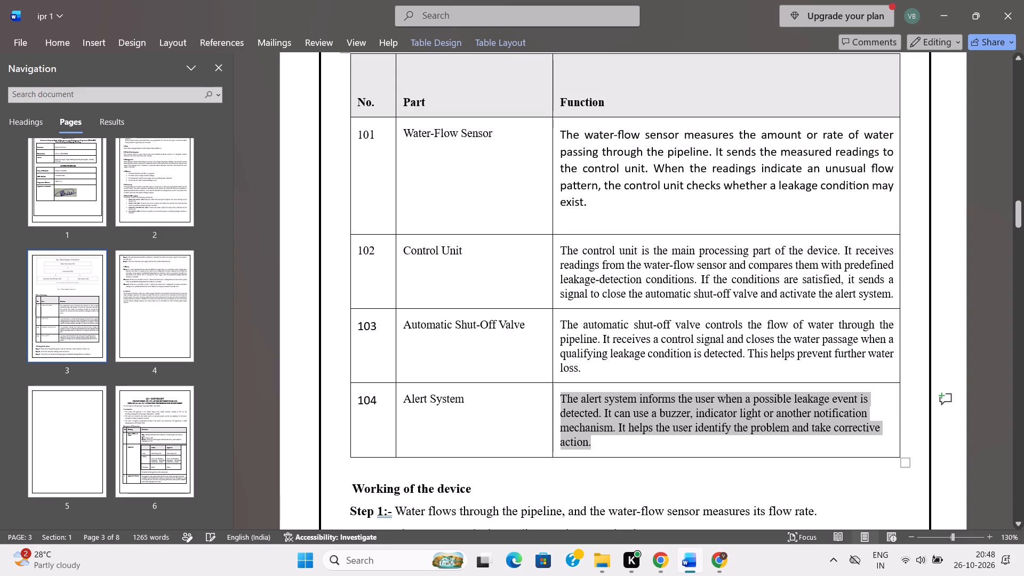
{"action": "left_click", "coordinate": [62, 45]}
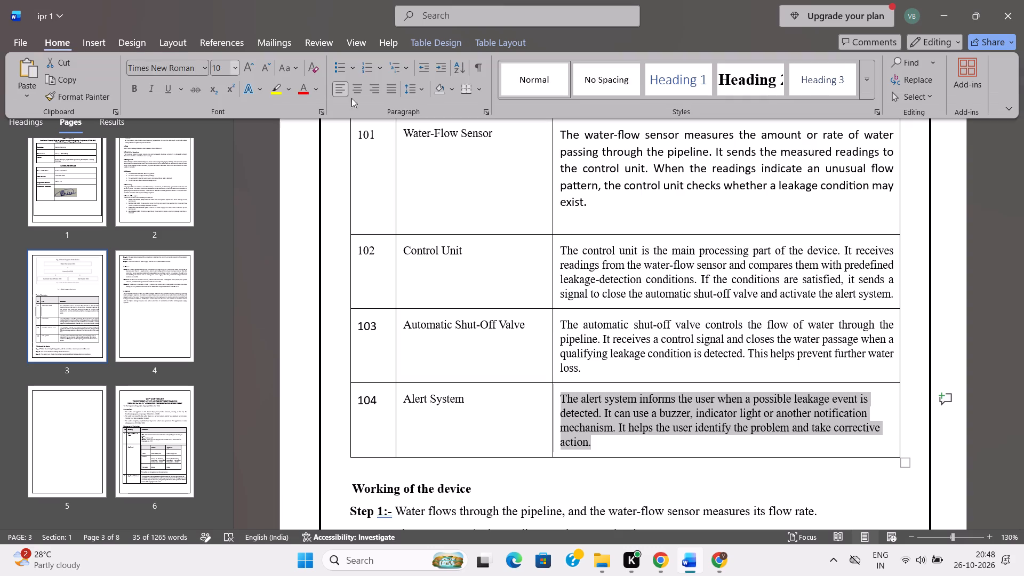
{"action": "left_click", "coordinate": [390, 93]}
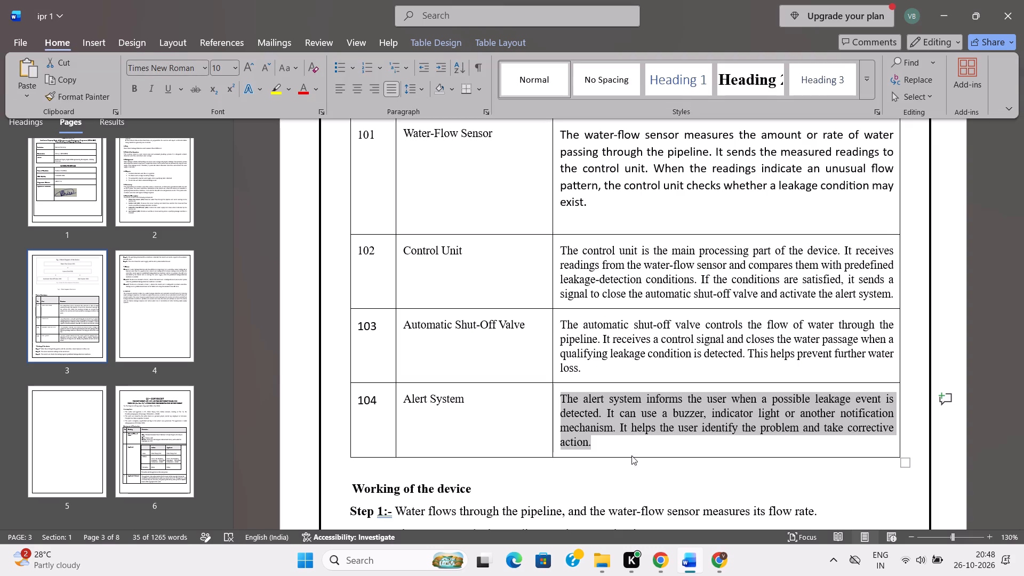
{"action": "left_click", "coordinate": [620, 483]}
Review the layout of the Q1 Patent pages and continue on to the start of the Q2 Copyright section.
{"action": "scroll", "coordinate": [620, 483], "scroll_direction": "up", "scroll_amount": 9}
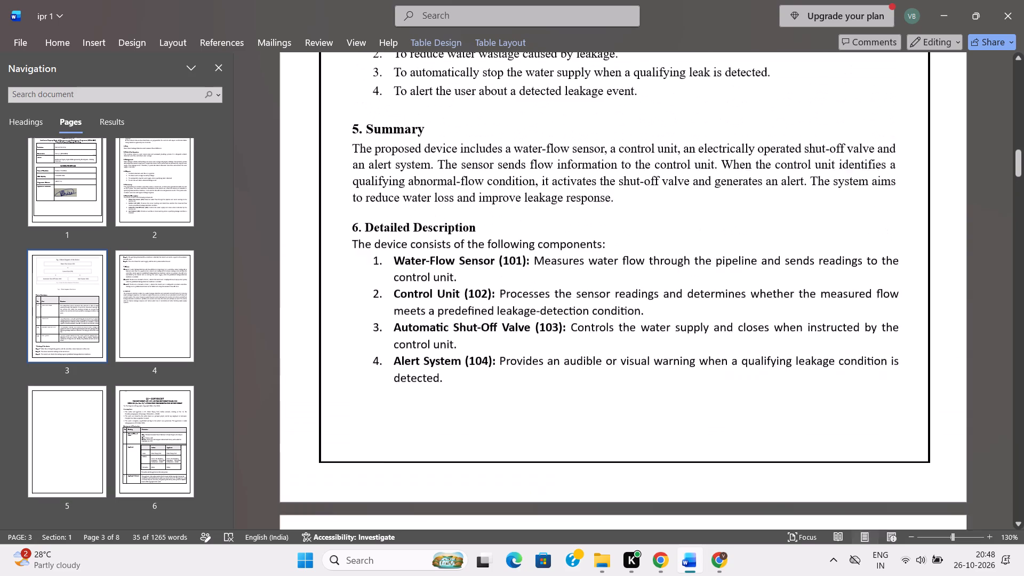
{"action": "scroll", "coordinate": [620, 483], "scroll_direction": "up", "scroll_amount": 3}
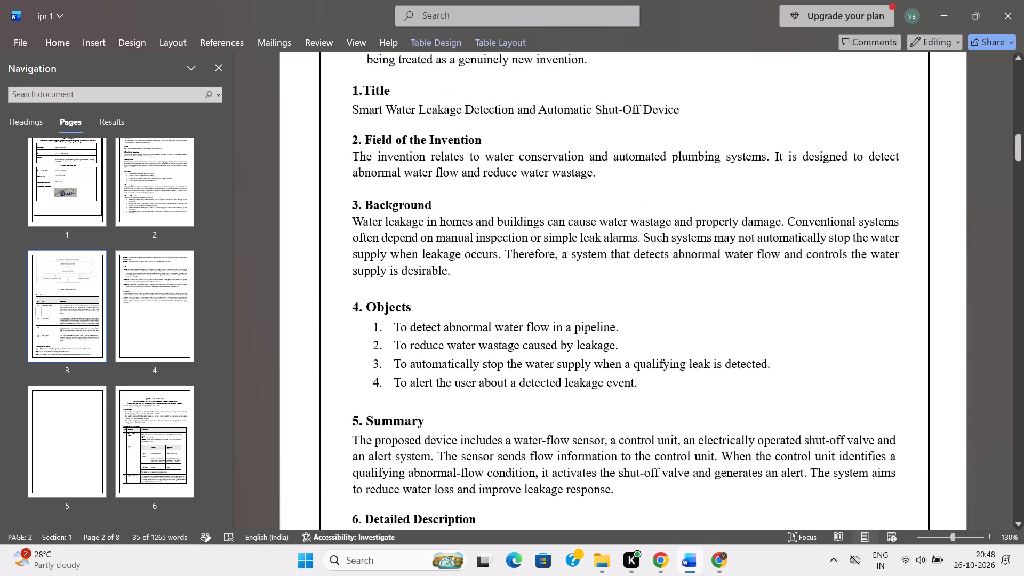
{"action": "scroll", "coordinate": [620, 483], "scroll_direction": "up", "scroll_amount": 4}
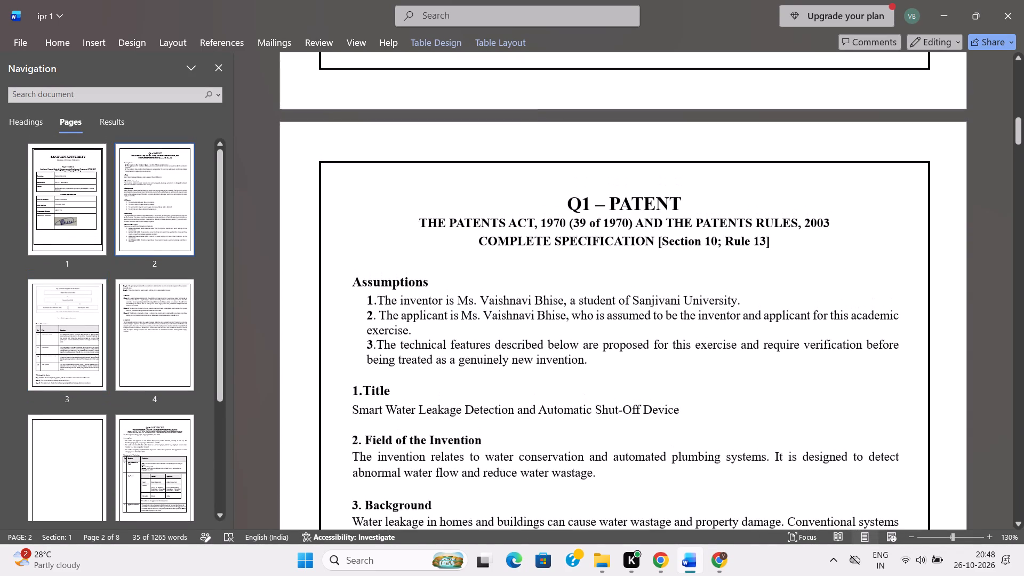
{"action": "scroll", "coordinate": [620, 483], "scroll_direction": "down", "scroll_amount": 14}
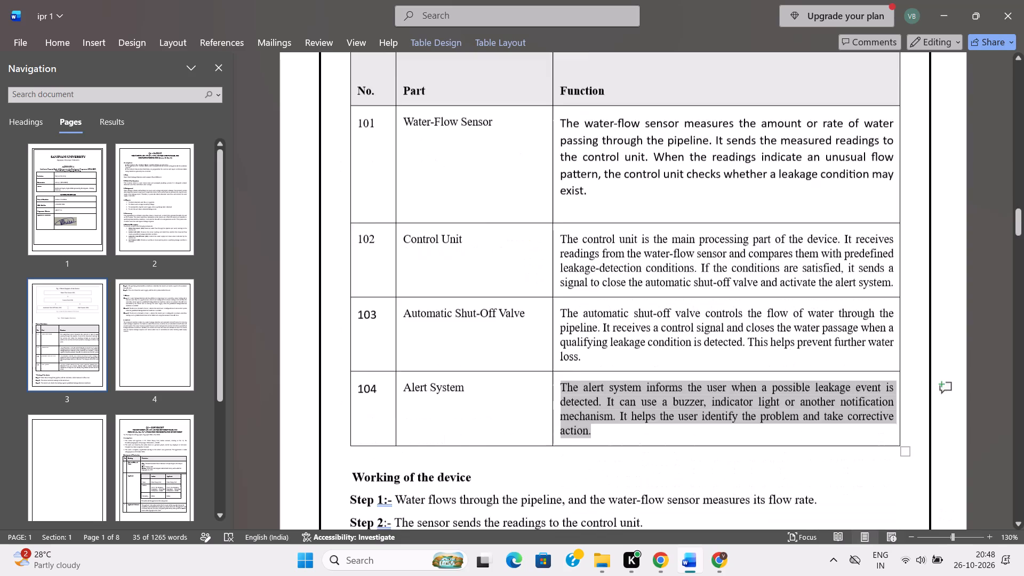
{"action": "scroll", "coordinate": [620, 483], "scroll_direction": "up", "scroll_amount": 3}
{"action": "scroll", "coordinate": [620, 483], "scroll_direction": "down", "scroll_amount": 4}
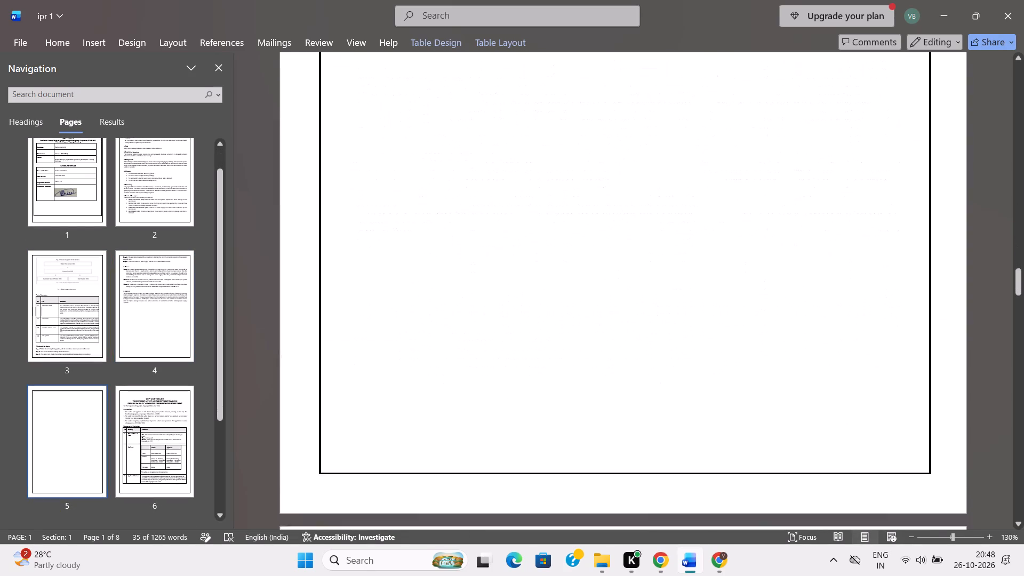
{"action": "scroll", "coordinate": [620, 483], "scroll_direction": "down", "scroll_amount": 15}
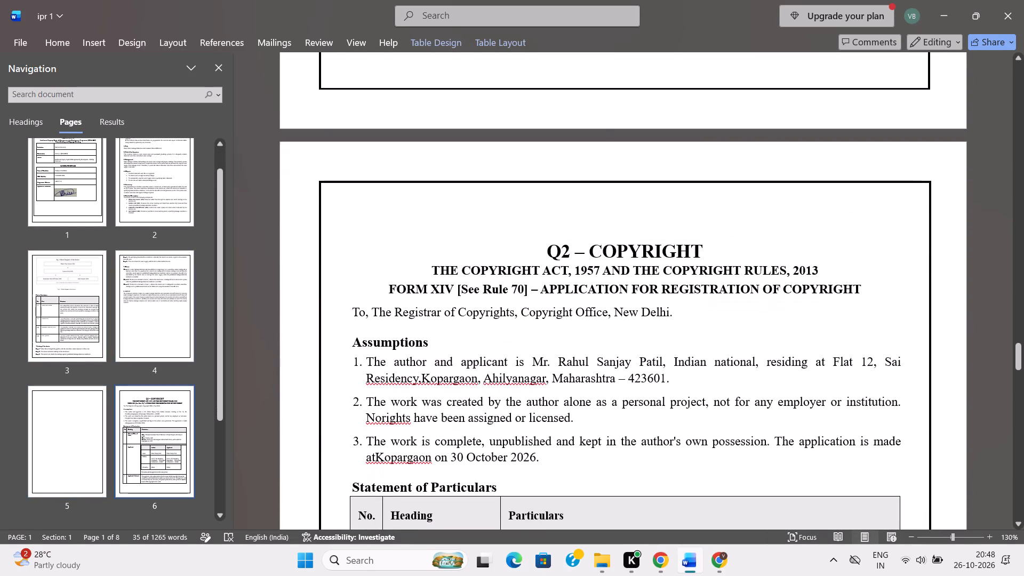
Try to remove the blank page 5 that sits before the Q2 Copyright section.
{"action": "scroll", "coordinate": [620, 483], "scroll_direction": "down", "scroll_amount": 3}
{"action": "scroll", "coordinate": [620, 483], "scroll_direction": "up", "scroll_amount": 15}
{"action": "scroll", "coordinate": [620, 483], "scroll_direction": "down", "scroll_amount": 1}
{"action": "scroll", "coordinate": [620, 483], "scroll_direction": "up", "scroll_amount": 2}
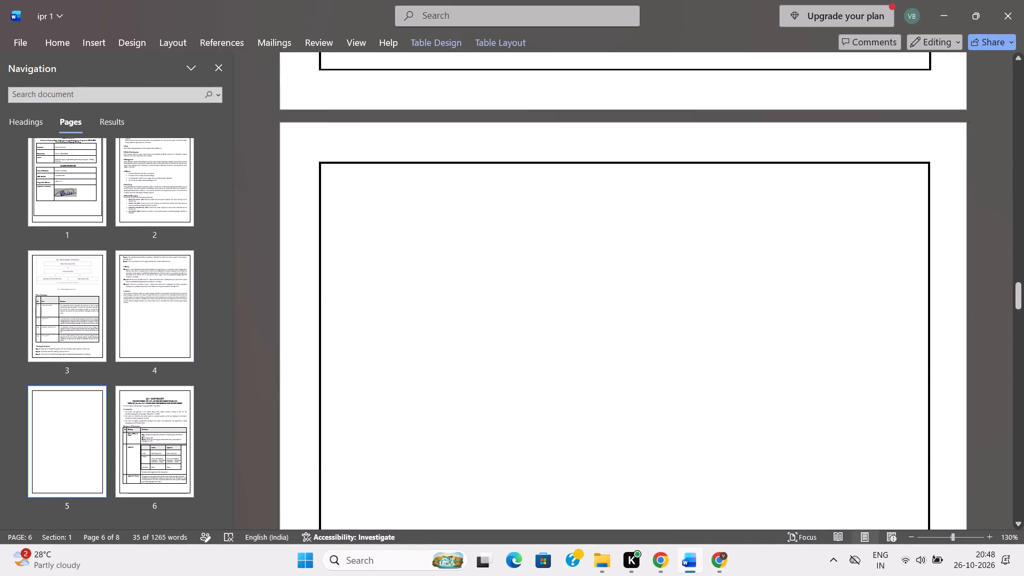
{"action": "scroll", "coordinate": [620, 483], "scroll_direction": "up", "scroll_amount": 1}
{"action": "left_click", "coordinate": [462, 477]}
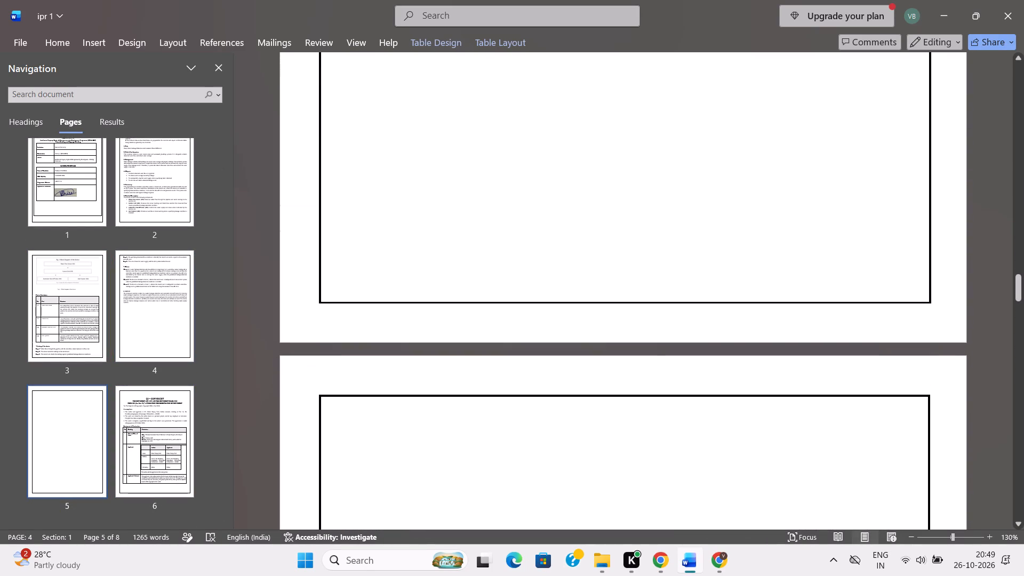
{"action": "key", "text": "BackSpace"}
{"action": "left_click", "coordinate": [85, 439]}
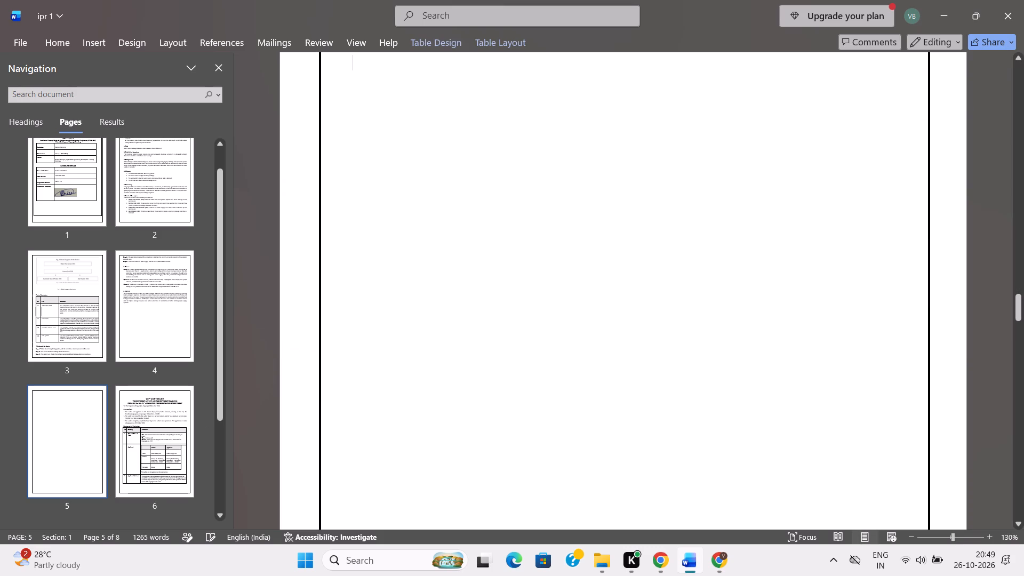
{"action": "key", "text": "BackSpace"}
Copy the Q2 – COPYRIGHT heading lines through the "To, The Registrar of Copyrights" line onto the blank page 5.
{"action": "scroll", "coordinate": [479, 377], "scroll_direction": "down", "scroll_amount": 10}
{"action": "scroll", "coordinate": [479, 377], "scroll_direction": "up", "scroll_amount": 3}
{"action": "left_click", "coordinate": [542, 293]}
{"action": "left_click_drag", "start_coordinate": [542, 293], "coordinate": [780, 352]}
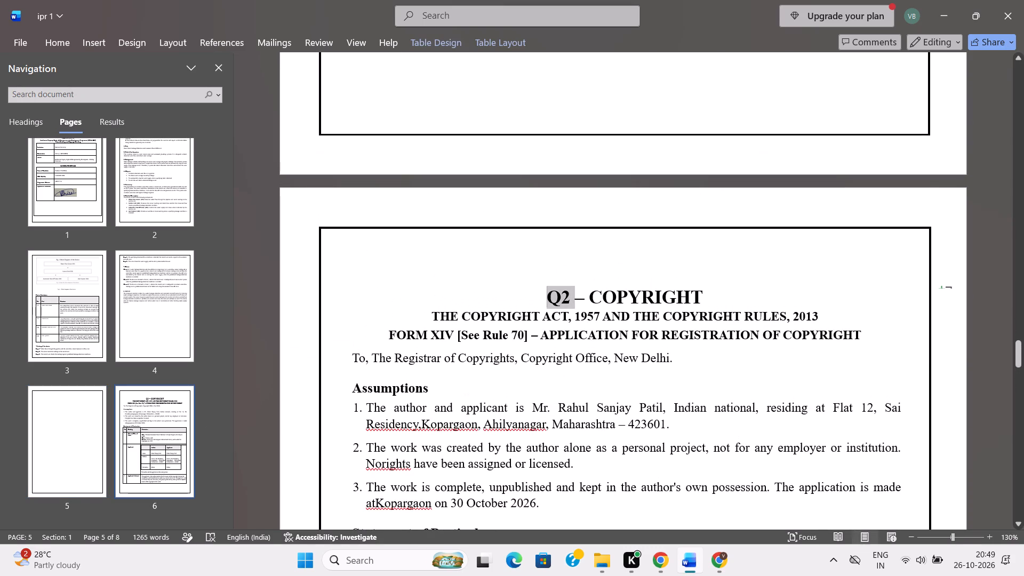
{"action": "left_click_drag", "start_coordinate": [780, 352], "coordinate": [811, 363]}
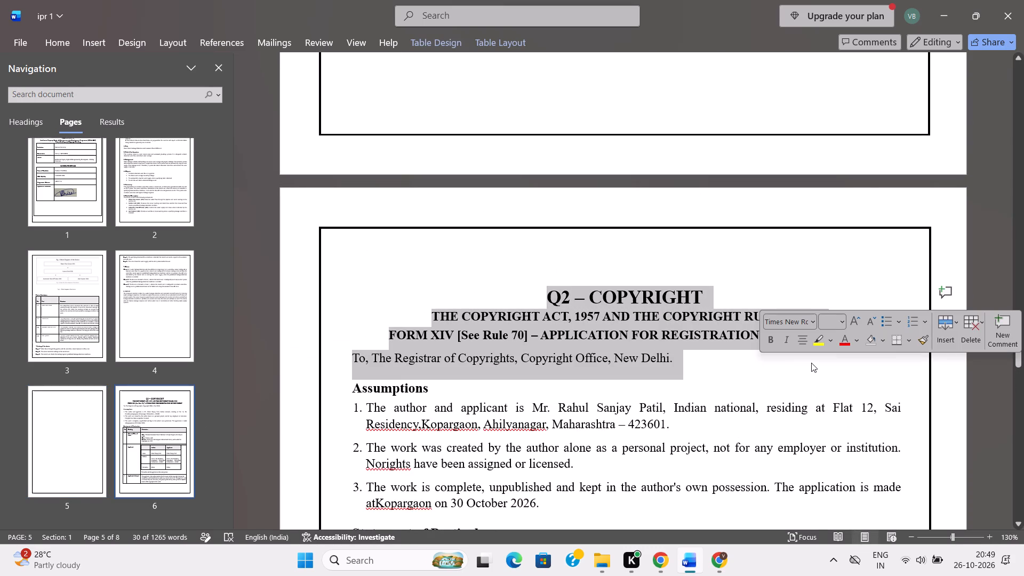
{"action": "key", "text": "ctrl+c"}
{"action": "scroll", "coordinate": [811, 363], "scroll_direction": "up", "scroll_amount": 9}
{"action": "left_click", "coordinate": [579, 305]}
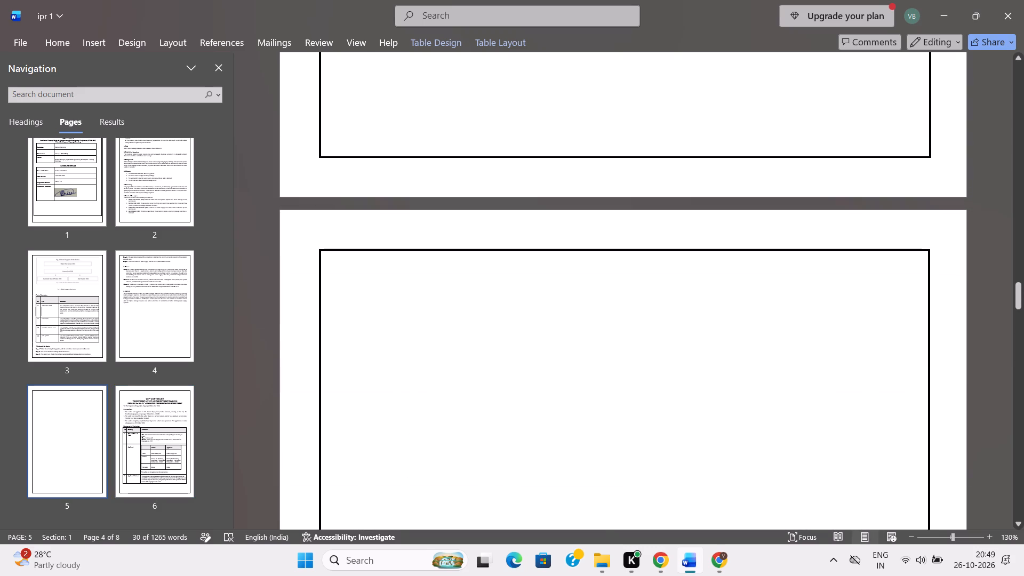
{"action": "key", "text": "ctrl+v"}
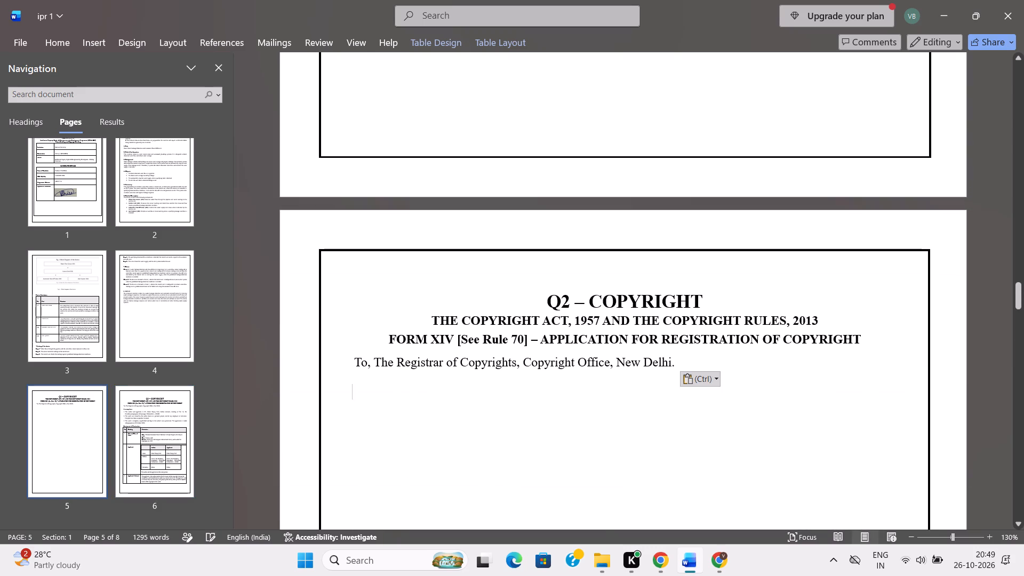
Centre the "To, The Registrar of Copyrights, Copyright Office, New Delhi." line under the page 5 headings by adding leading spaces.
{"action": "left_click", "coordinate": [354, 363]}
{"action": "key", "text": "space"}
{"action": "key", "text": "space"}
{"action": "key", "text": "space"}
{"action": "key", "text": "space"}
{"action": "key", "text": "space"}
{"action": "key", "text": "space"}
{"action": "key", "text": "space"}
{"action": "key", "text": "space"}
{"action": "key", "text": "space"}
{"action": "key", "text": "space"}
{"action": "key", "text": "space"}
{"action": "key", "text": "space"}
{"action": "key", "text": "space"}
{"action": "key", "text": "space"}
{"action": "key", "text": "space"}
{"action": "key", "text": "space"}
{"action": "key", "text": "space"}
{"action": "key", "text": "space"}
{"action": "key", "text": "space"}
{"action": "key", "text": "space"}
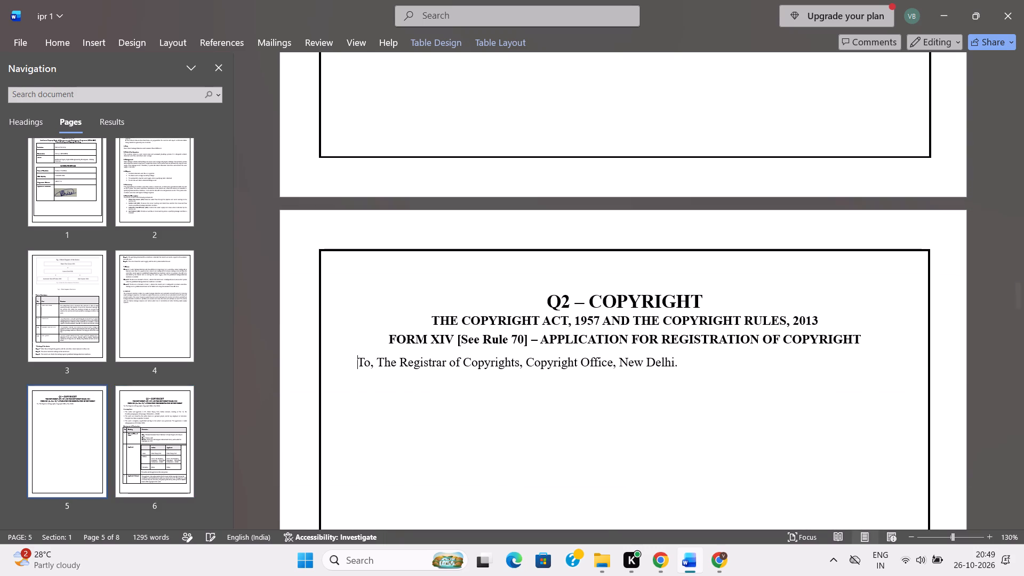
{"action": "key", "text": "space"}
{"action": "key", "text": "space"}
{"action": "key", "text": "space"}
{"action": "key", "text": "space"}
{"action": "key", "text": "space"}
{"action": "key", "text": "space"}
{"action": "key", "text": "space"}
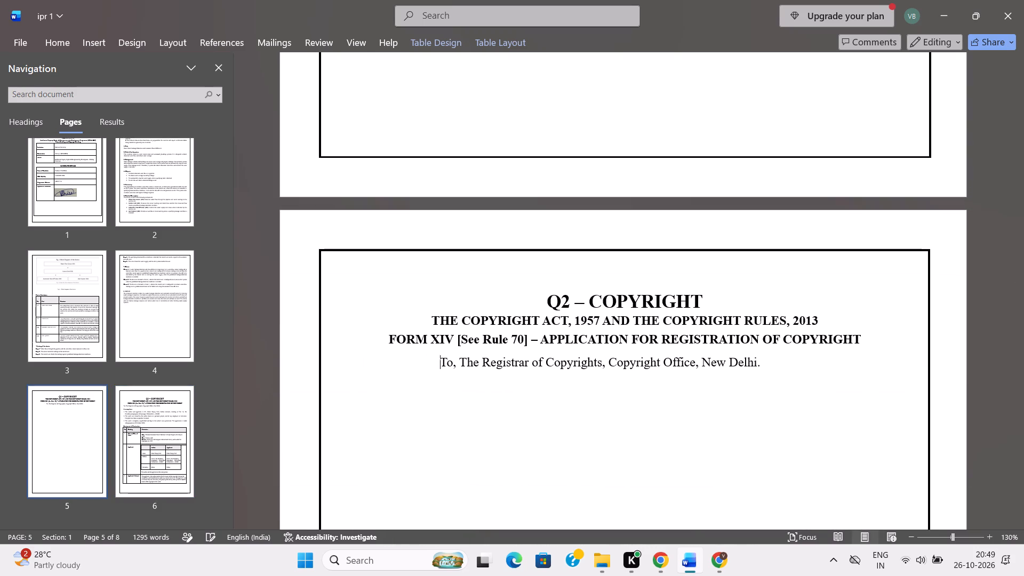
{"action": "key", "text": "space"}
{"action": "key", "text": "space"}
{"action": "key", "text": "space"}
{"action": "key", "text": "space"}
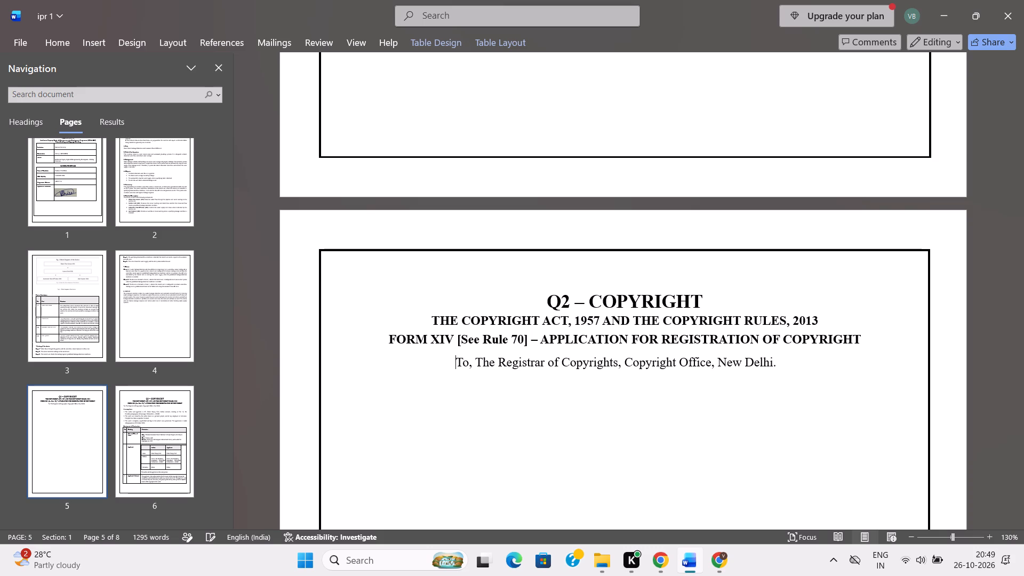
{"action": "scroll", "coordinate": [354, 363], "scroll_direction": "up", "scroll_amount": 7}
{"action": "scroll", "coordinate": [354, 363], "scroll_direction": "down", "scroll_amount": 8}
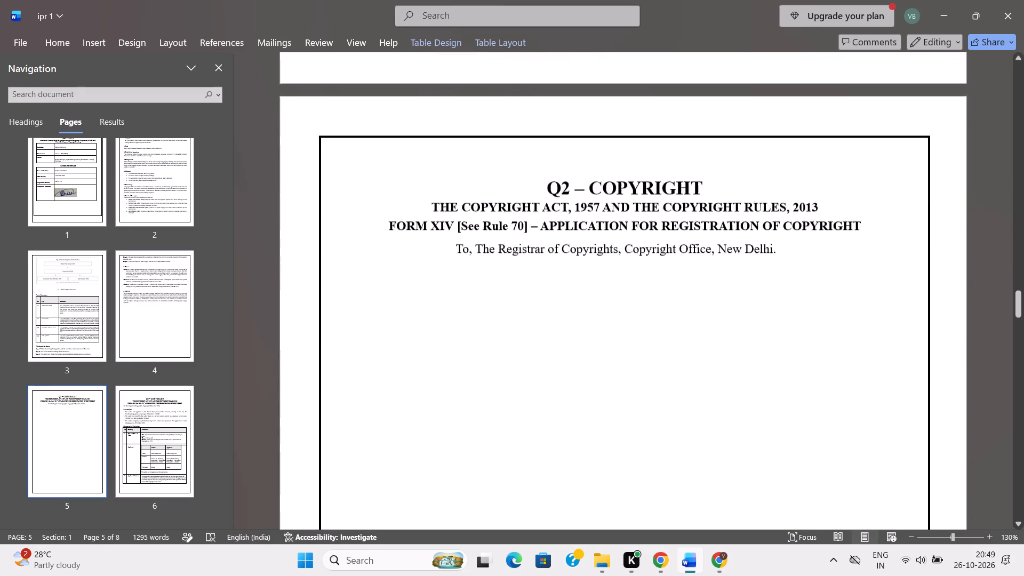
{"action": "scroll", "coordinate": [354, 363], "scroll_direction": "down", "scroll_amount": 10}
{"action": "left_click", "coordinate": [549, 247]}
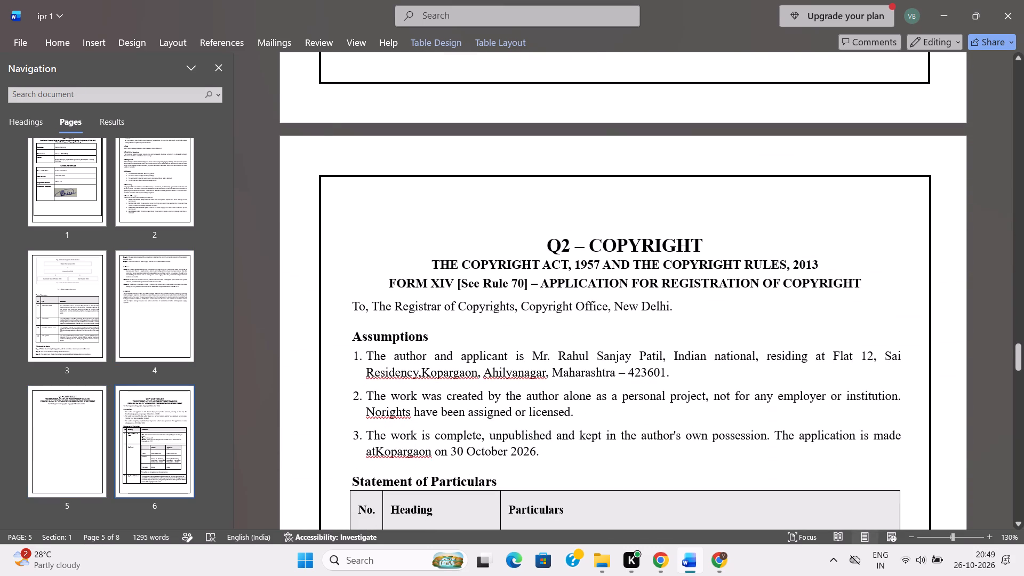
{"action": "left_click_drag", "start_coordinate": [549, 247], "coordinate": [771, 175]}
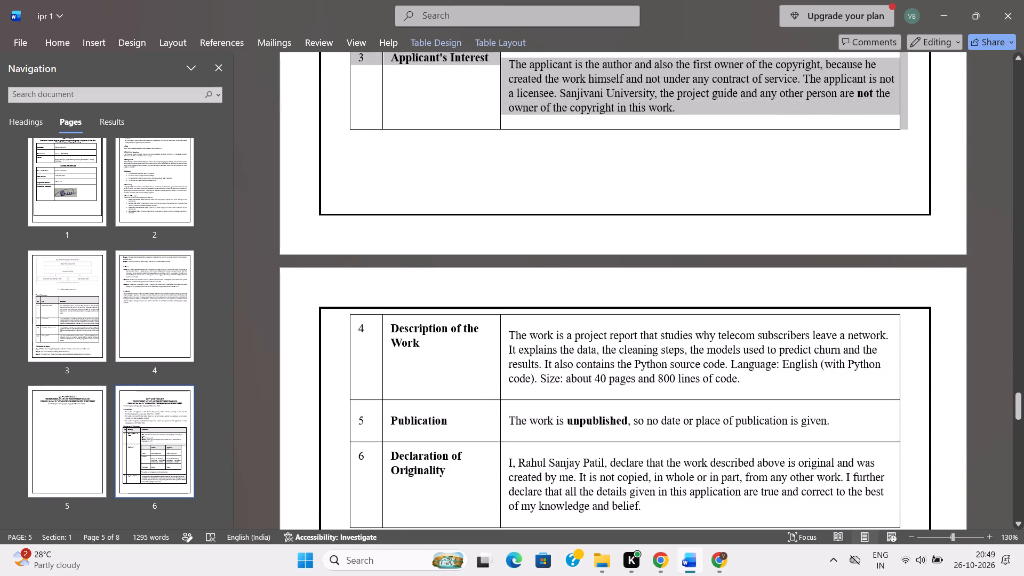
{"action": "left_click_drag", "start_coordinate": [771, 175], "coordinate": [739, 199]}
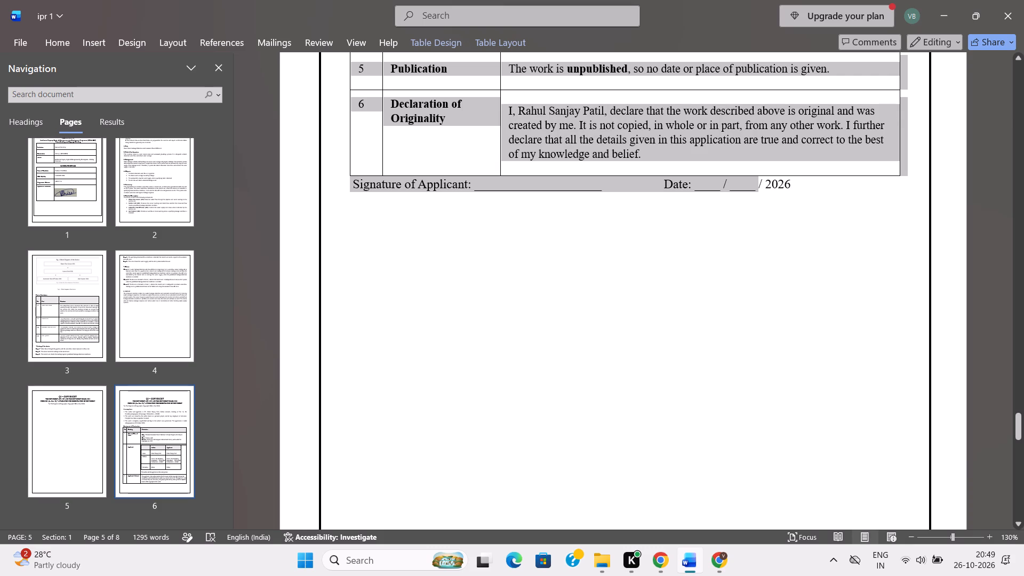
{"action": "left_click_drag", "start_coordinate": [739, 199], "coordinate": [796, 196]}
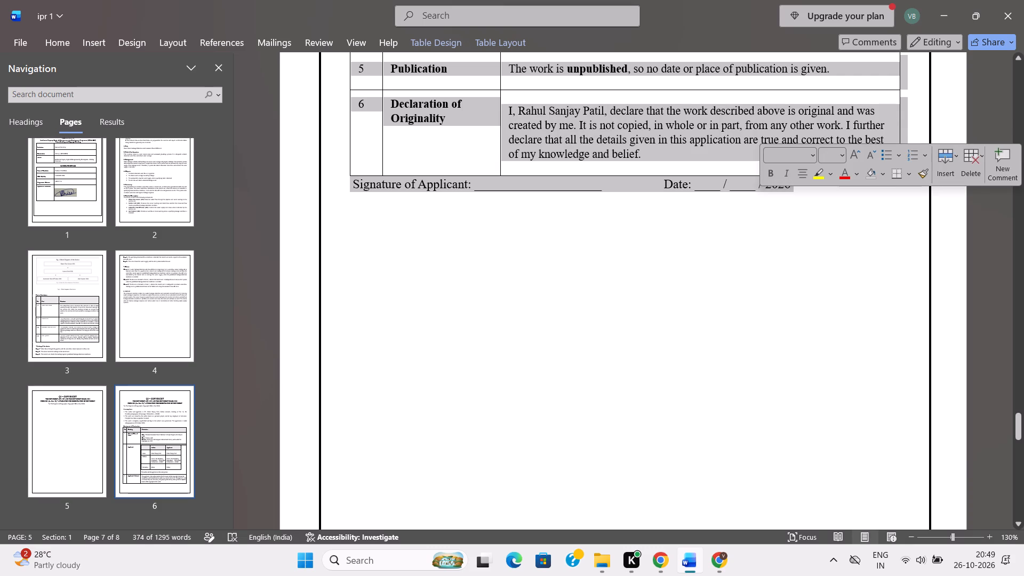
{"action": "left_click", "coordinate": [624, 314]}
Delete the bordered block on the last page, including its Place and Name lines and the "IPR & EDP | Activity 1" footer text.
{"action": "scroll", "coordinate": [624, 314], "scroll_direction": "down", "scroll_amount": 7}
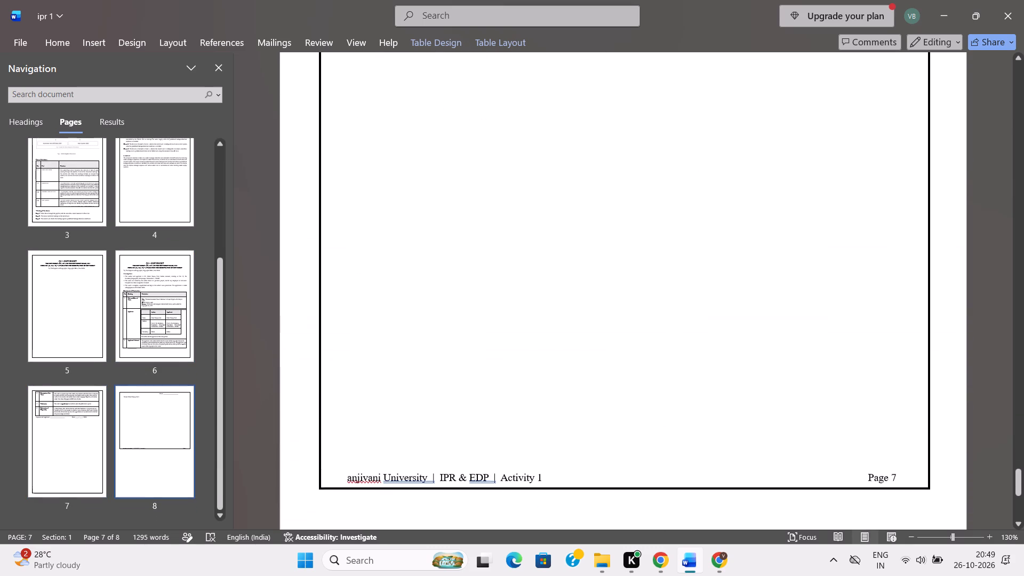
{"action": "scroll", "coordinate": [624, 314], "scroll_direction": "down", "scroll_amount": 3}
{"action": "scroll", "coordinate": [624, 314], "scroll_direction": "up", "scroll_amount": 7}
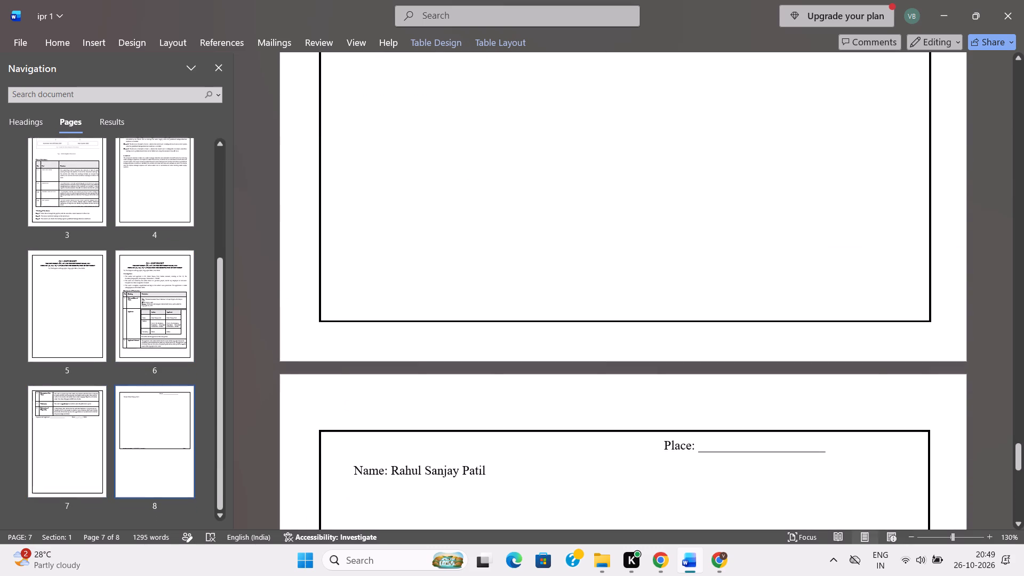
{"action": "left_click", "coordinate": [322, 429]}
{"action": "left_click_drag", "start_coordinate": [322, 429], "coordinate": [595, 369]}
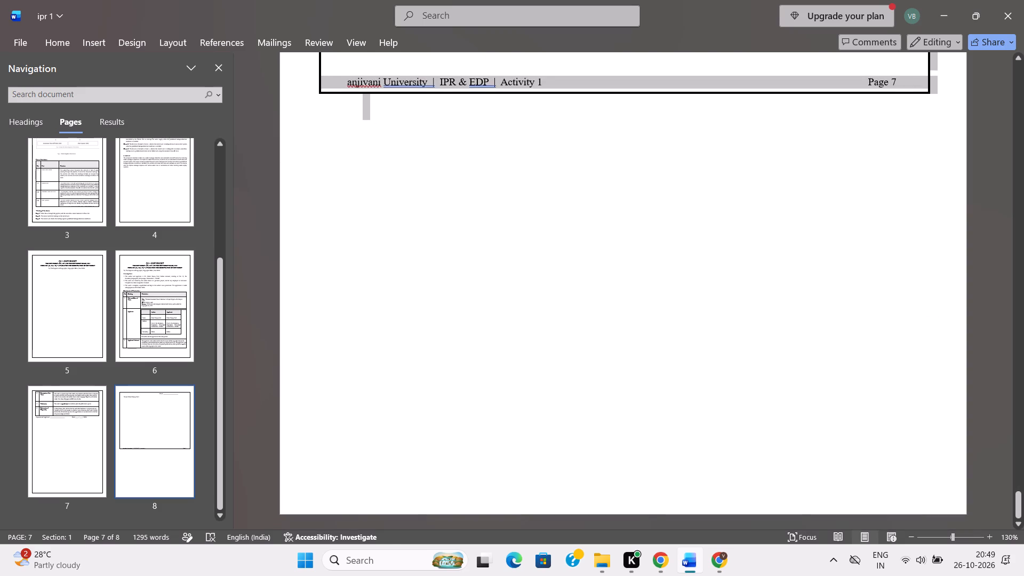
{"action": "left_click_drag", "start_coordinate": [595, 369], "coordinate": [595, 370]}
{"action": "key", "text": "BackSpace"}
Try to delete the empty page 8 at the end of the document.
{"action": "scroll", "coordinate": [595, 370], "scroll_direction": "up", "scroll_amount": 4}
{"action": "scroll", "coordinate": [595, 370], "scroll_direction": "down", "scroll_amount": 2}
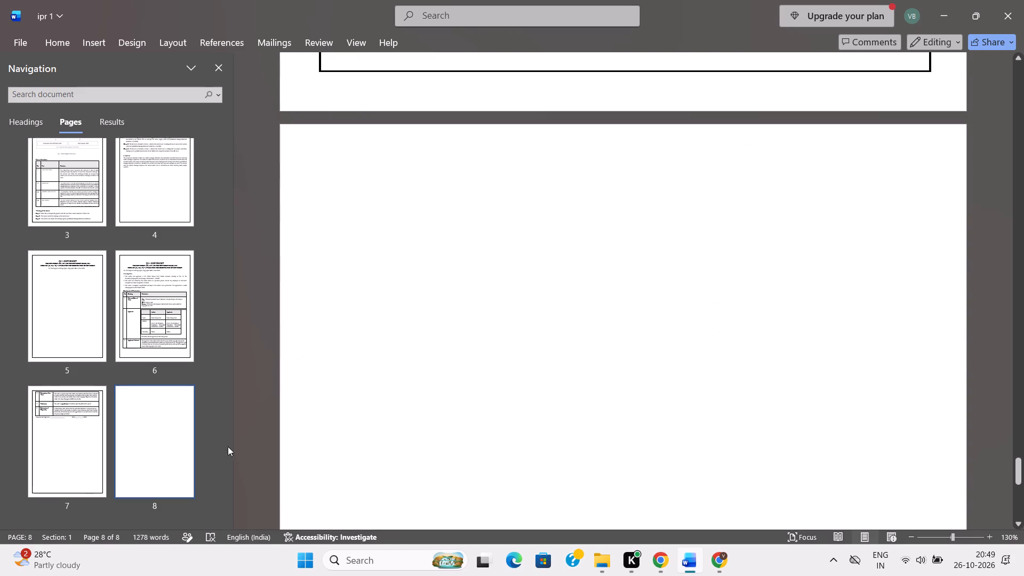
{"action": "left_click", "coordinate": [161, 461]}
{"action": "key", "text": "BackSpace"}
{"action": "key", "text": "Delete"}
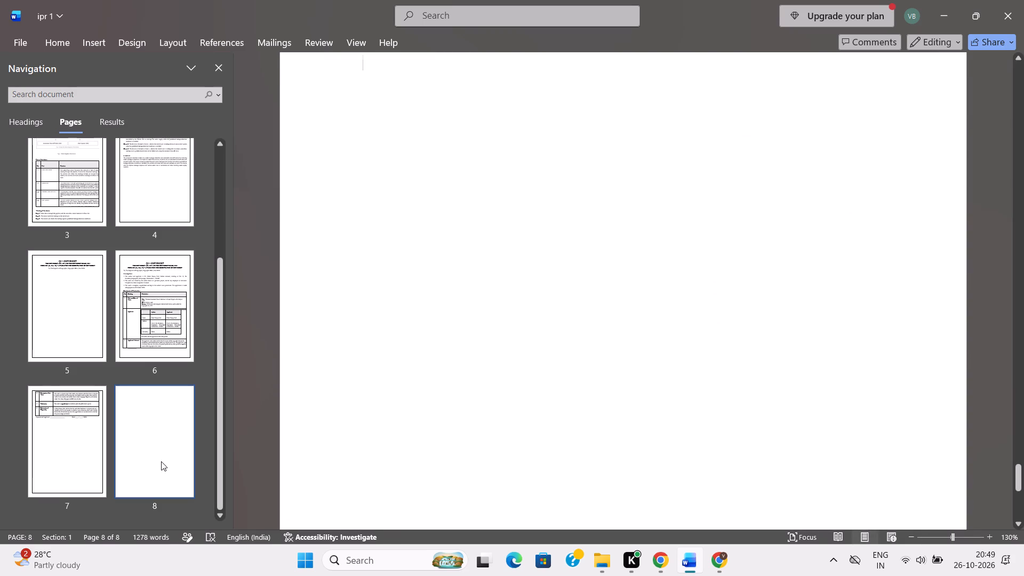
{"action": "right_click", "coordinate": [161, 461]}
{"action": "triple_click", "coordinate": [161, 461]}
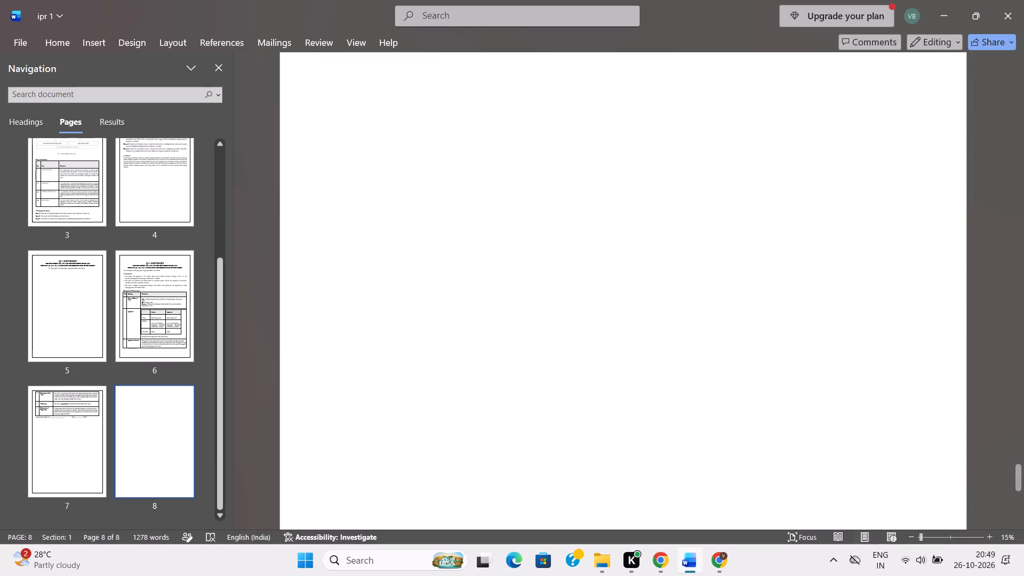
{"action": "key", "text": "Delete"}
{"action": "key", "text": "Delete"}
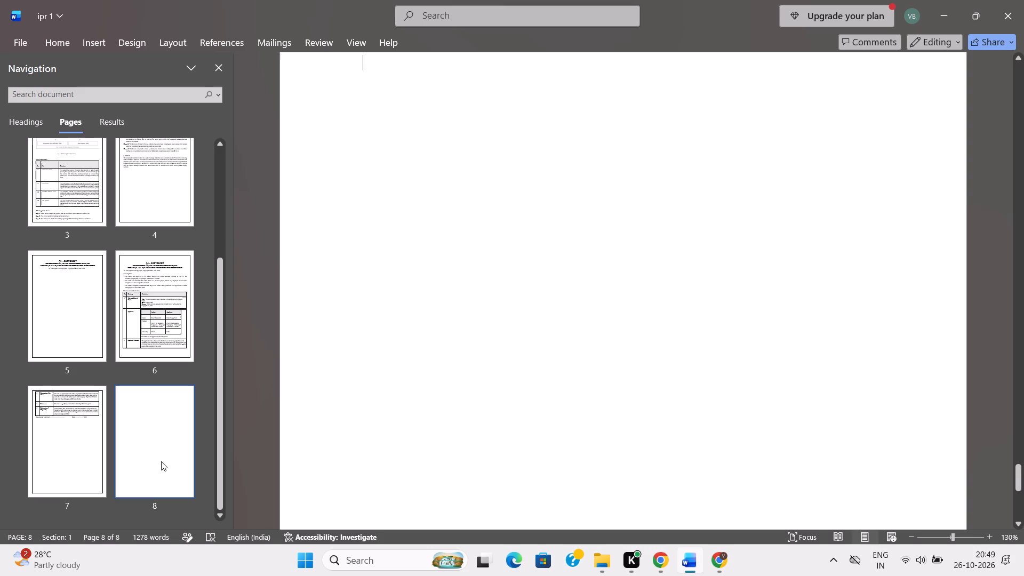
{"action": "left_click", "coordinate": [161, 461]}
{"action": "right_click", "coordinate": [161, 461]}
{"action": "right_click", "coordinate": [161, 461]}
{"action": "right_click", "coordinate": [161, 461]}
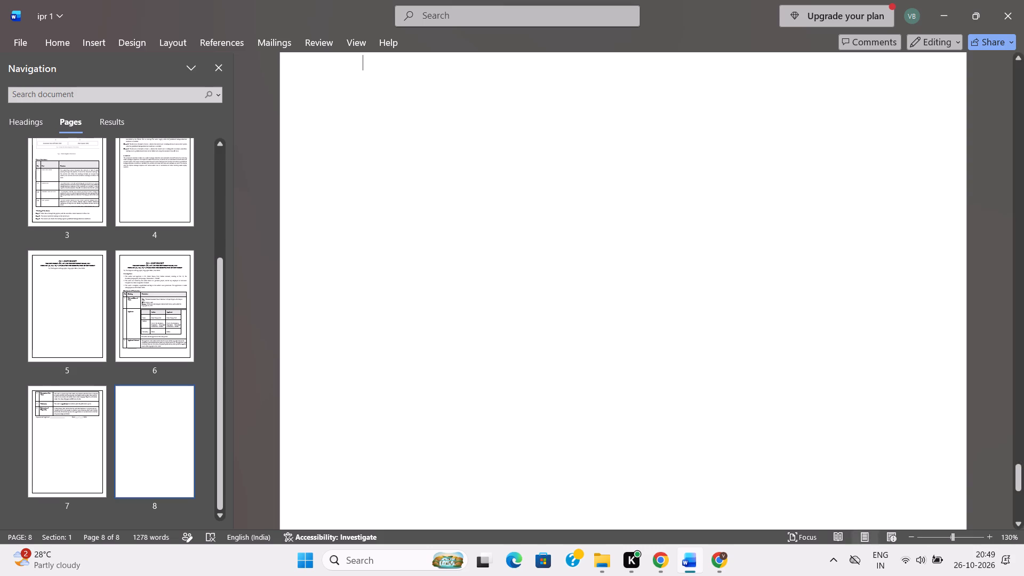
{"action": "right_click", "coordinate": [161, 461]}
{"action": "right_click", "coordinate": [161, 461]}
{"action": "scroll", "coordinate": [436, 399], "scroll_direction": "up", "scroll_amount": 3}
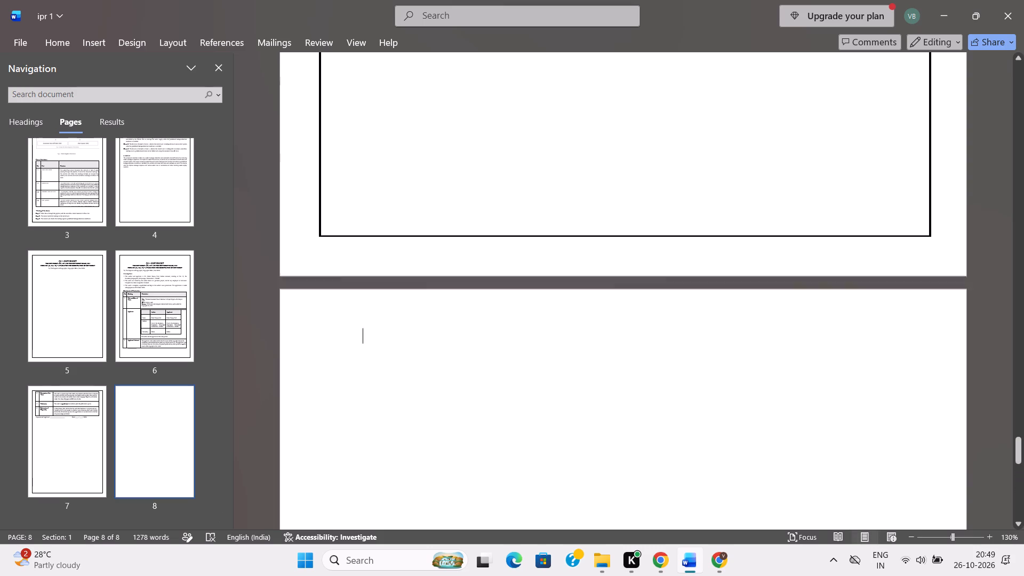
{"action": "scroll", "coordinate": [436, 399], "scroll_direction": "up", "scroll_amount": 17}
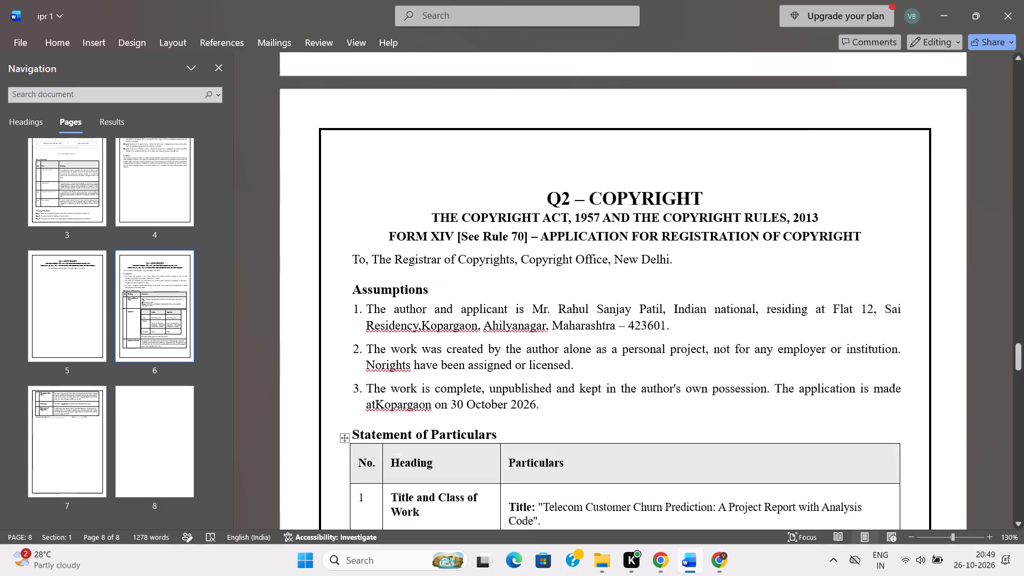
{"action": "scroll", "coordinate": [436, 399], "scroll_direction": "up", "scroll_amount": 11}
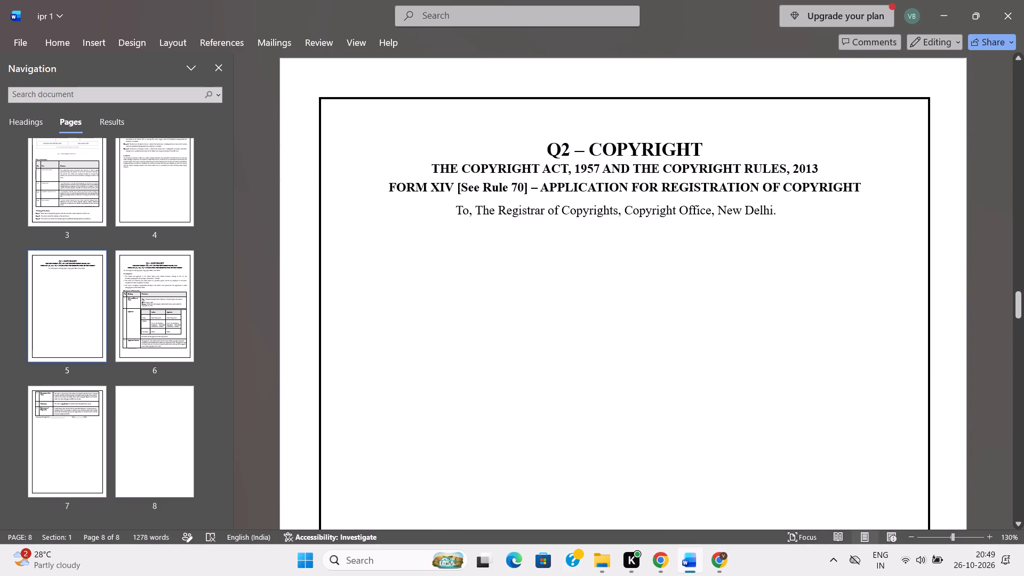
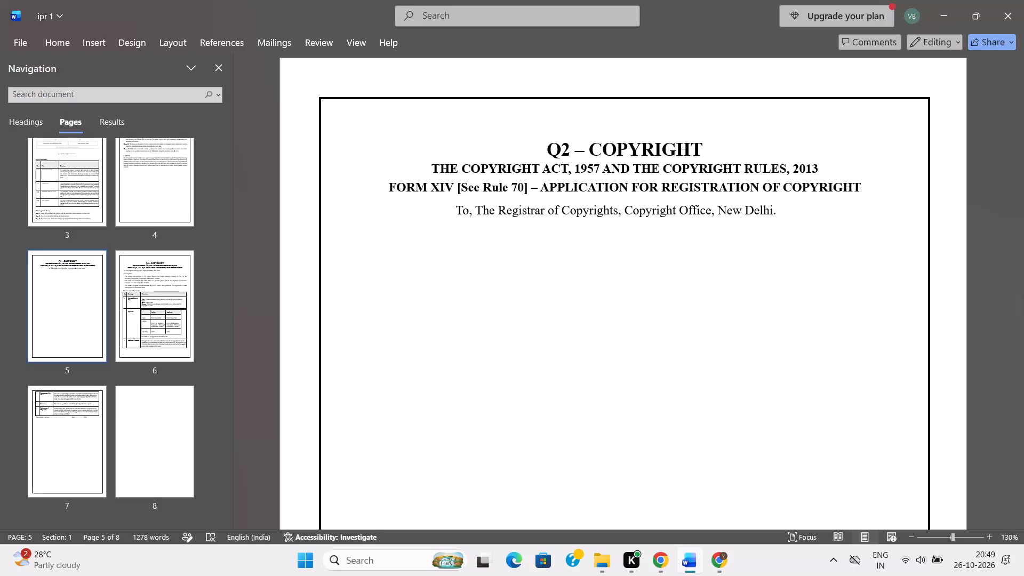
Switch to Chrome, to the ChatGPT conversation with the drafted patent and copyright answers.
{"action": "left_click", "coordinate": [669, 569]}
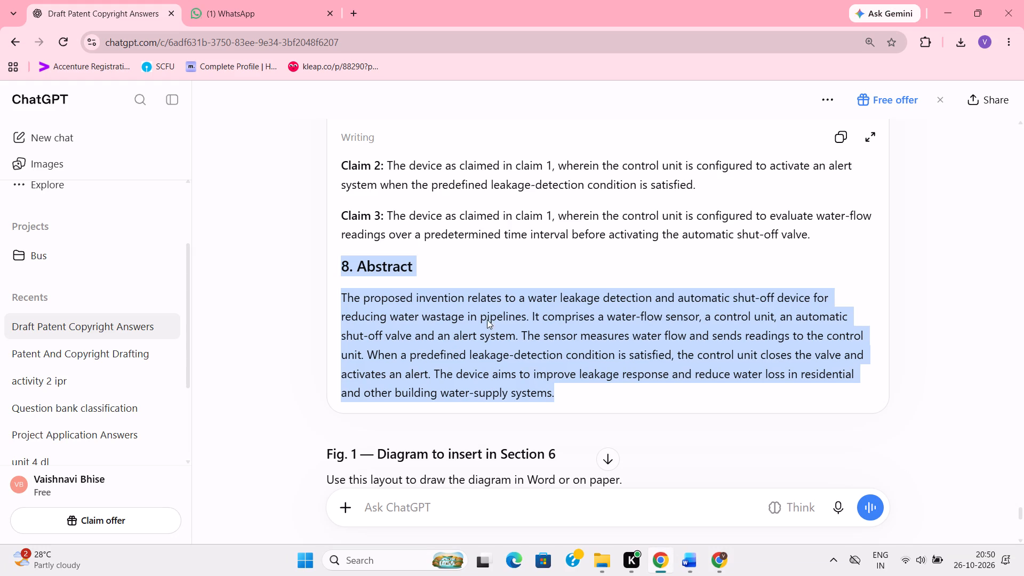
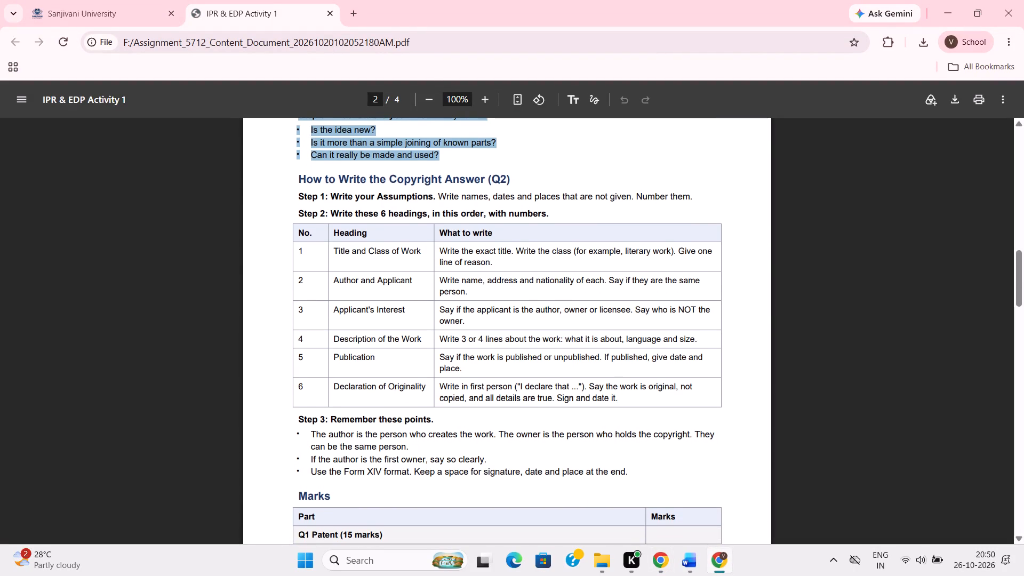
Copy the whole "How to Write the Copyright Answer (Q2)" section, from its heading through the Step 3 points, from the assignment PDF.
{"action": "left_click_drag", "start_coordinate": [300, 177], "coordinate": [631, 472]}
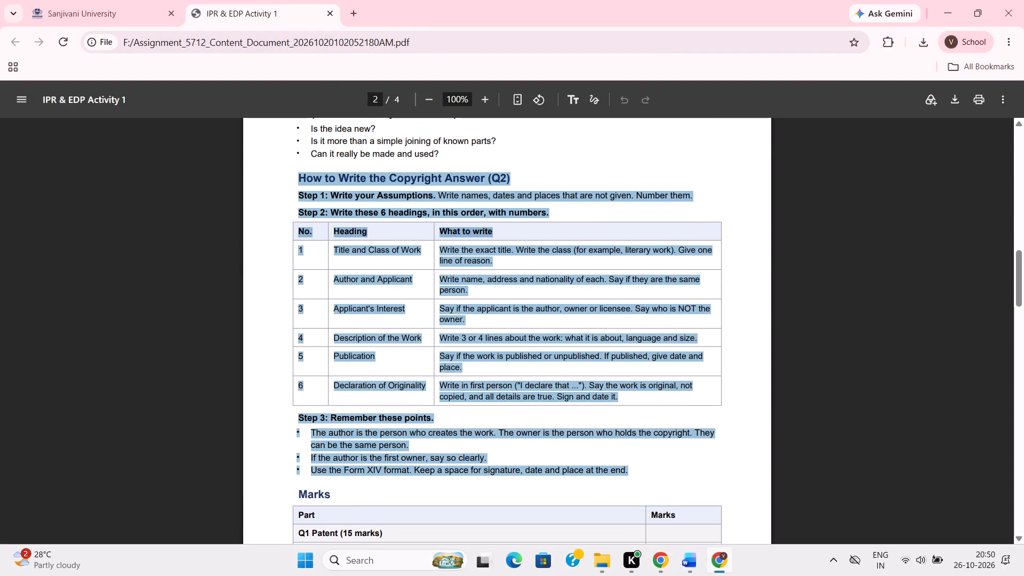
{"action": "left_click_drag", "start_coordinate": [631, 472], "coordinate": [632, 471]}
{"action": "key", "text": "ctrl+c"}
Switch to the ChatGPT conversation and paste the copied "How to Write the Copyright Answer (Q2)" section into the message field.
{"action": "left_click", "coordinate": [659, 565]}
{"action": "left_click", "coordinate": [401, 518]}
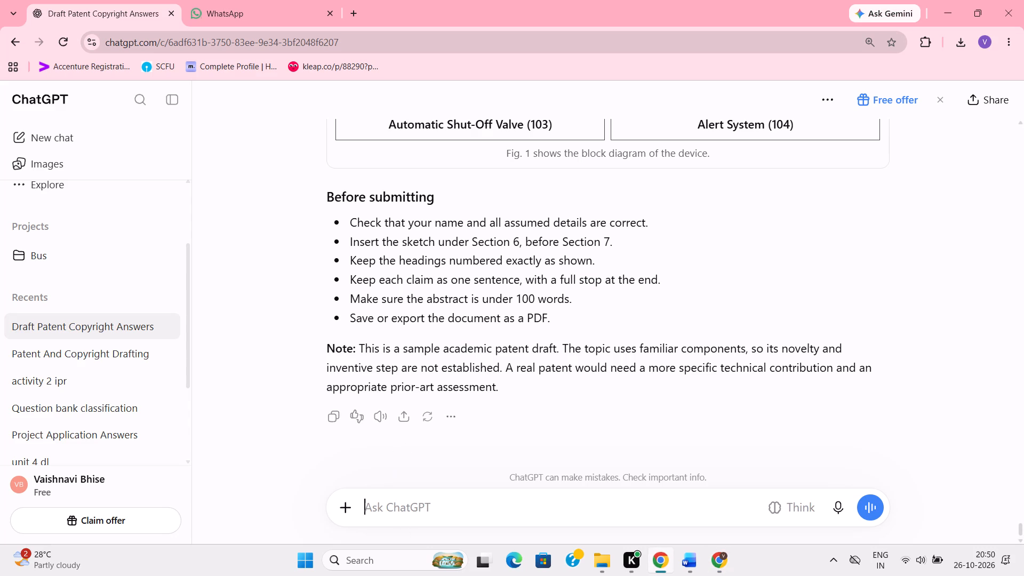
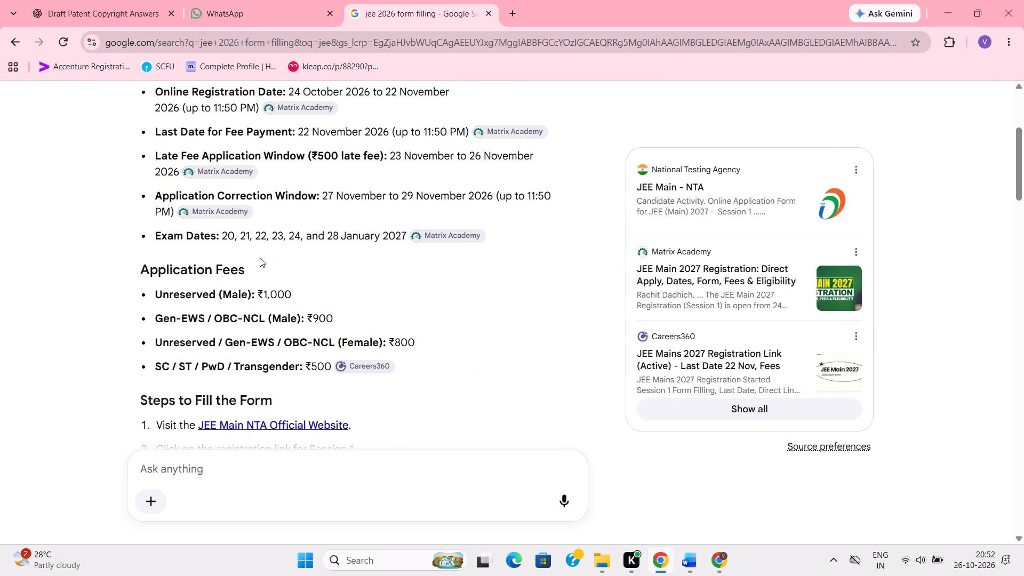
Open the JEE Main NTA official website from the search answer and follow its Online Application Form for JEE (Main) 2027 – Session 1.
{"action": "scroll", "coordinate": [260, 258], "scroll_direction": "down", "scroll_amount": 1}
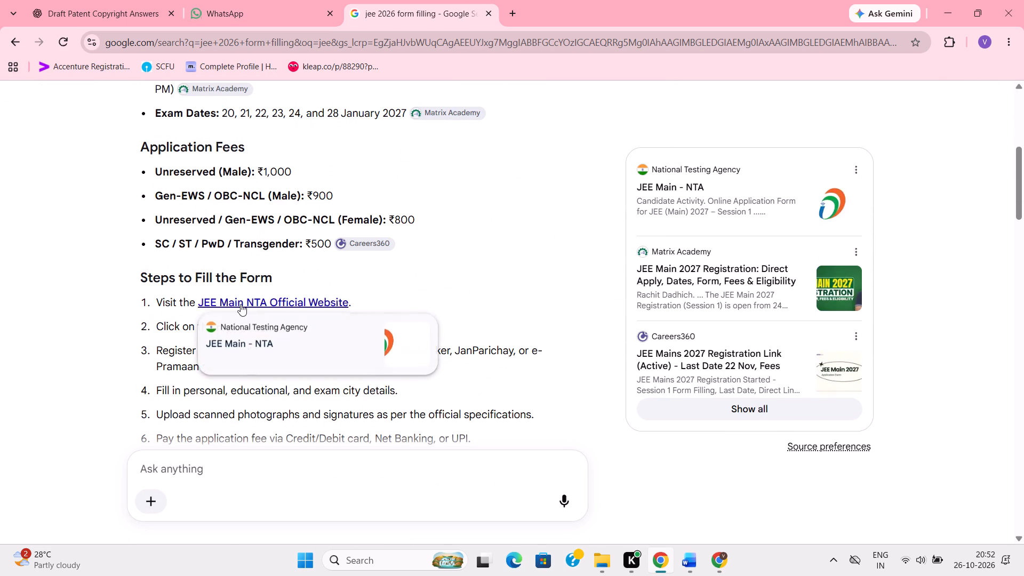
{"action": "left_click", "coordinate": [241, 304]}
{"action": "scroll", "coordinate": [369, 381], "scroll_direction": "down", "scroll_amount": 1}
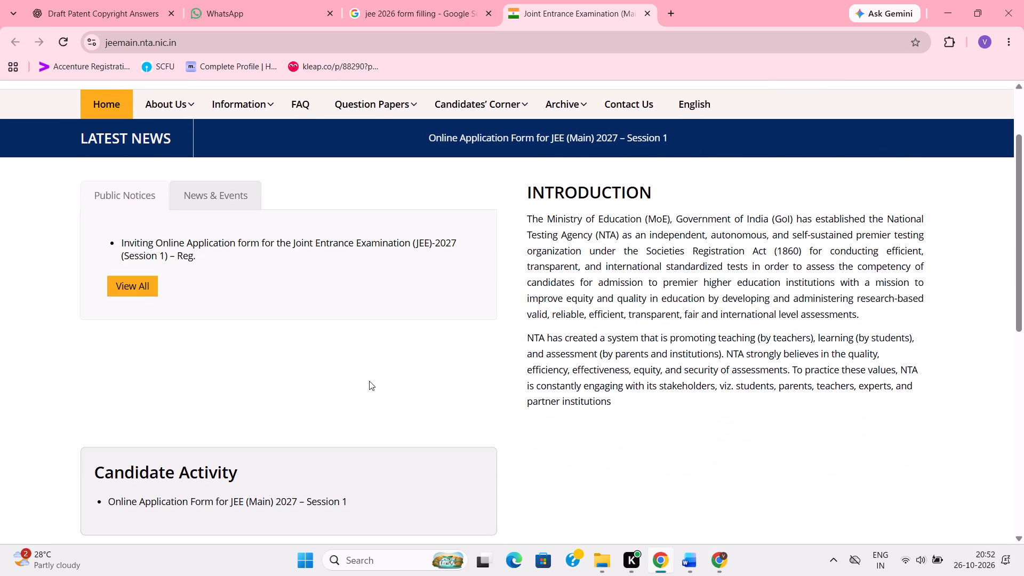
{"action": "left_click", "coordinate": [199, 505]}
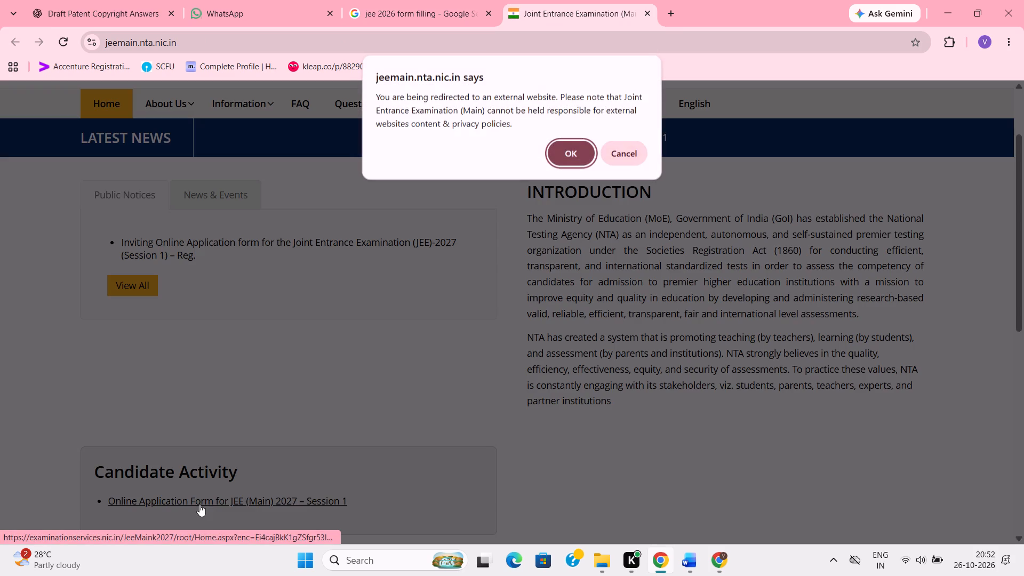
{"action": "left_click", "coordinate": [555, 158]}
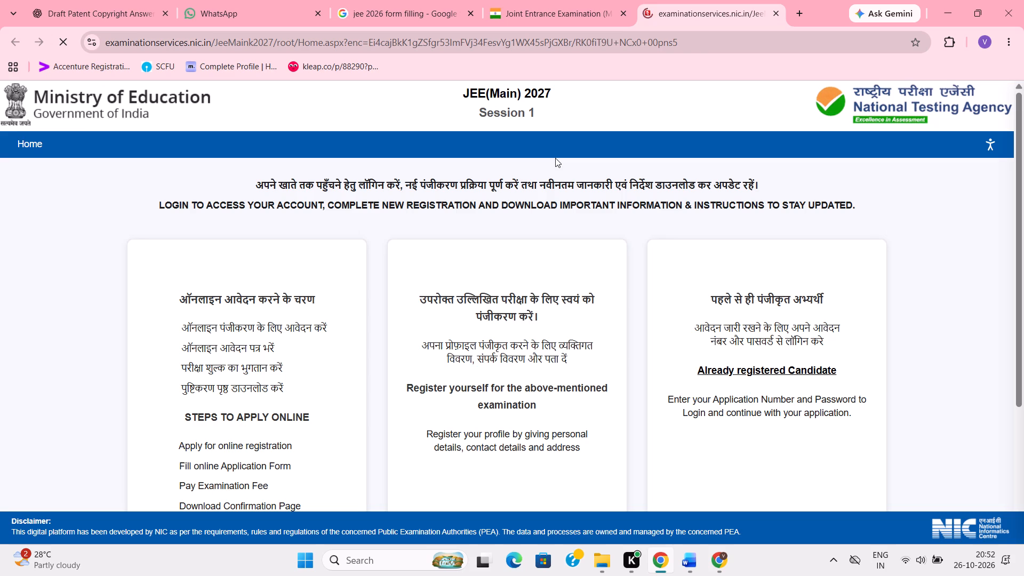
Open the new registration for JEE (Main) 2027 Session 1 and look through its instructions down to the consent declaration.
{"action": "scroll", "coordinate": [485, 323], "scroll_direction": "down", "scroll_amount": 3}
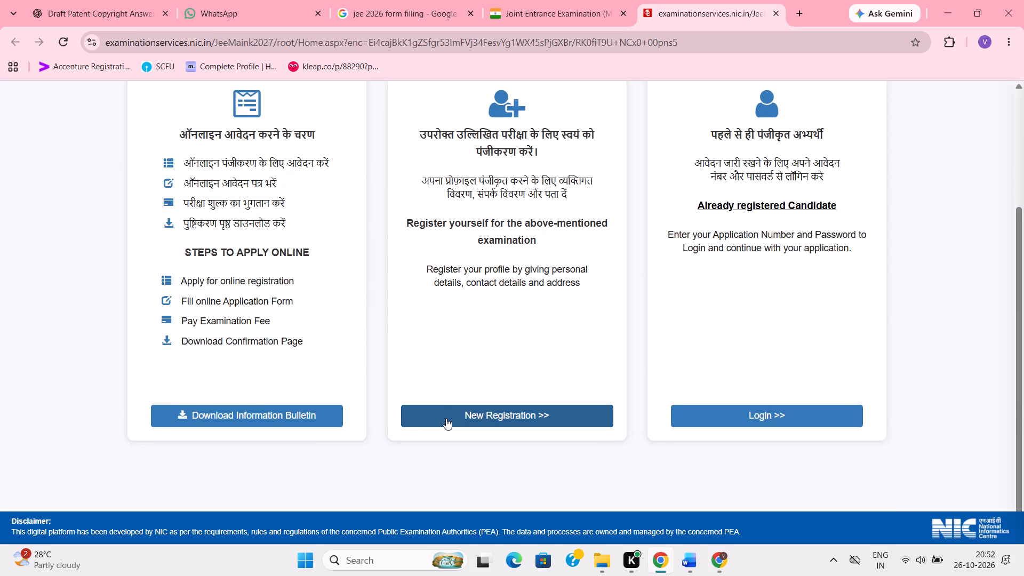
{"action": "left_click", "coordinate": [446, 418]}
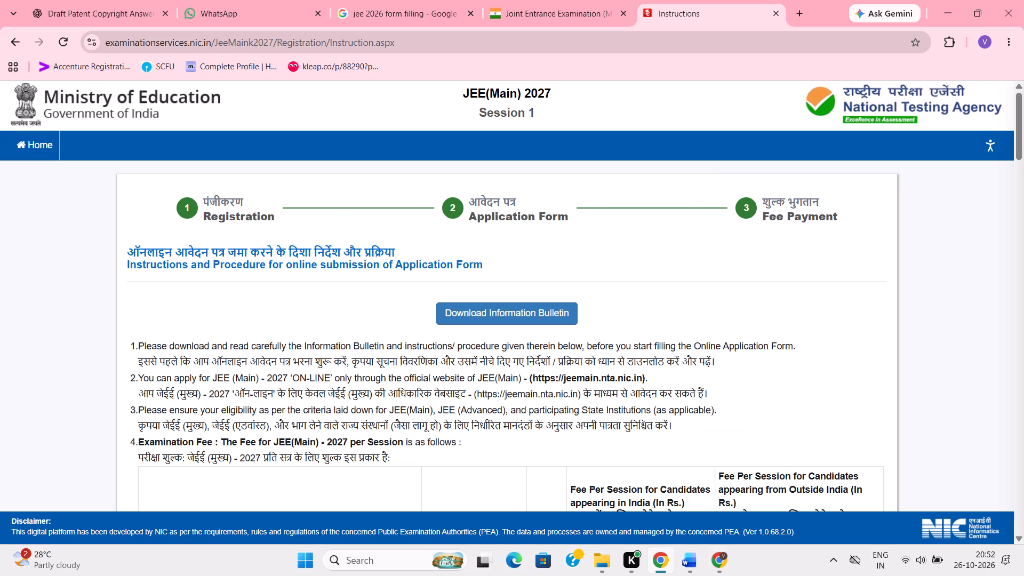
{"action": "scroll", "coordinate": [373, 427], "scroll_direction": "down", "scroll_amount": 17}
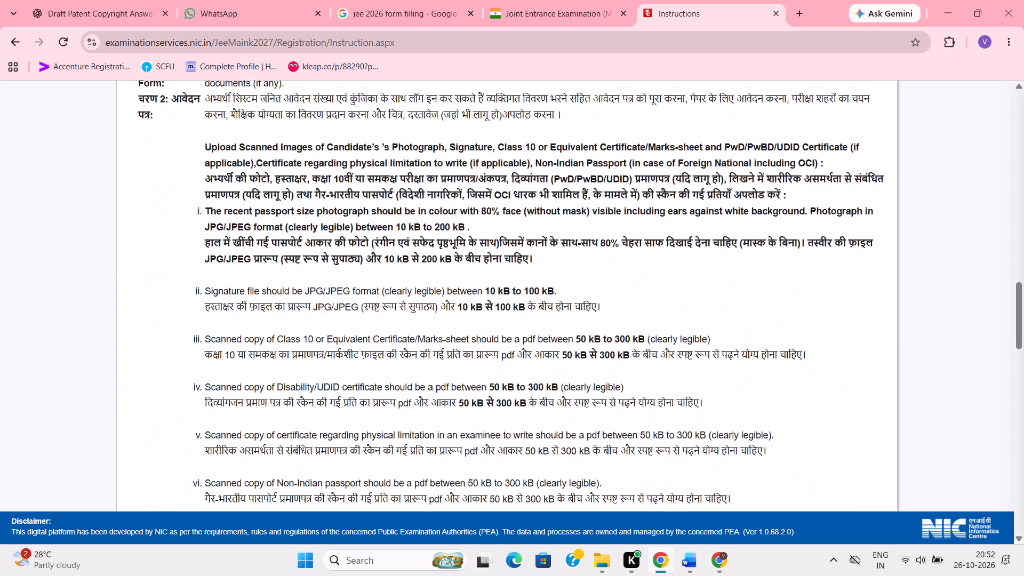
{"action": "scroll", "coordinate": [373, 427], "scroll_direction": "down", "scroll_amount": 13}
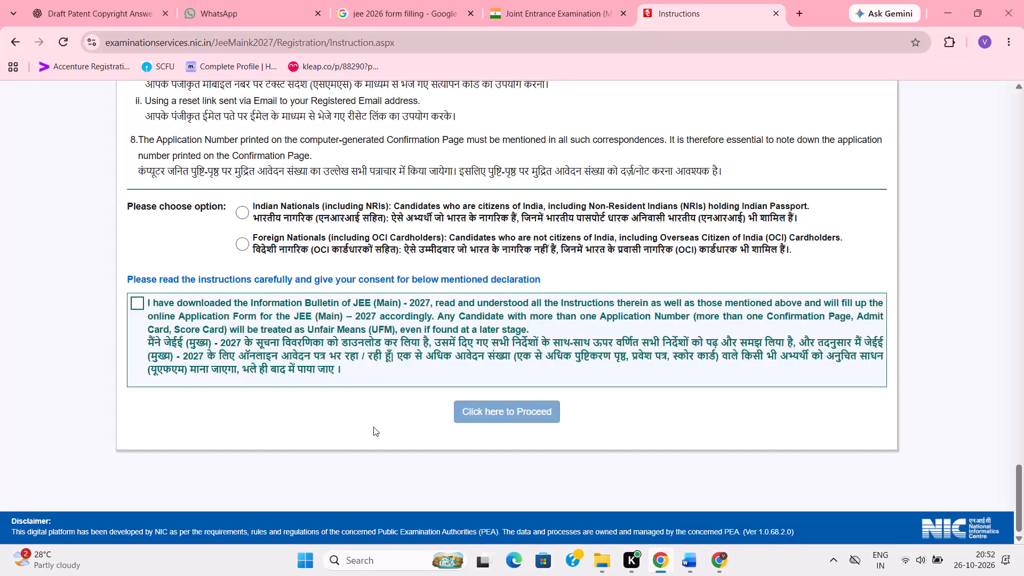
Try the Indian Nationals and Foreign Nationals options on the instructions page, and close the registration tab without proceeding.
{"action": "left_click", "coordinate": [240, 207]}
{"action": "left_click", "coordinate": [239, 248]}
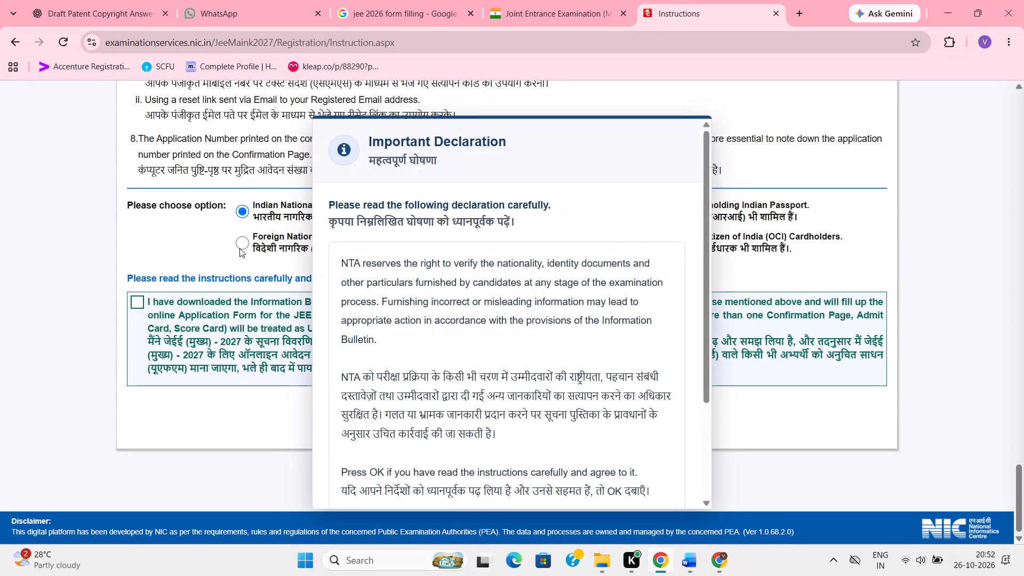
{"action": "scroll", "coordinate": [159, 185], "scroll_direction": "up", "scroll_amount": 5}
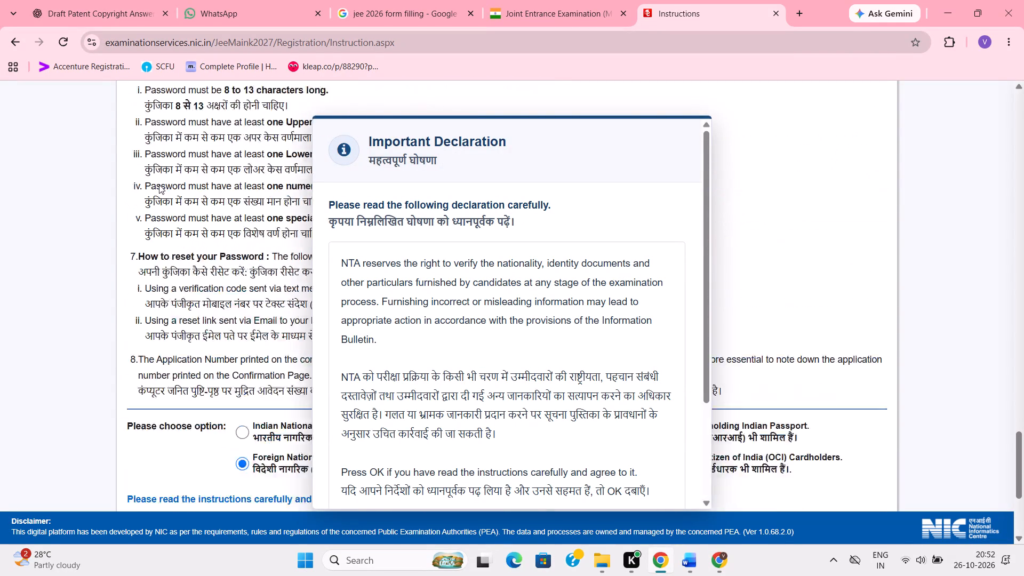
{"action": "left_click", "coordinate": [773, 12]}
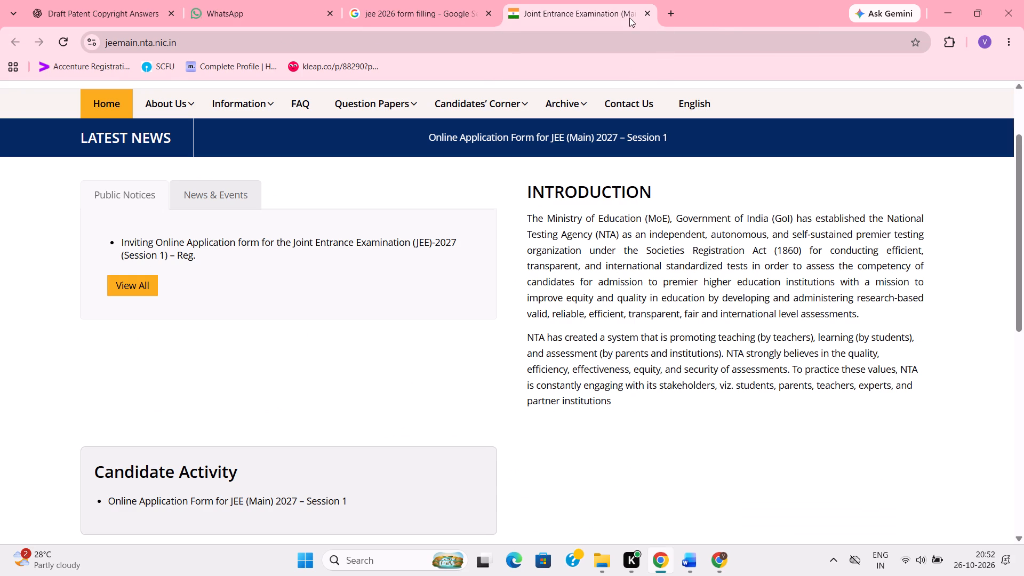
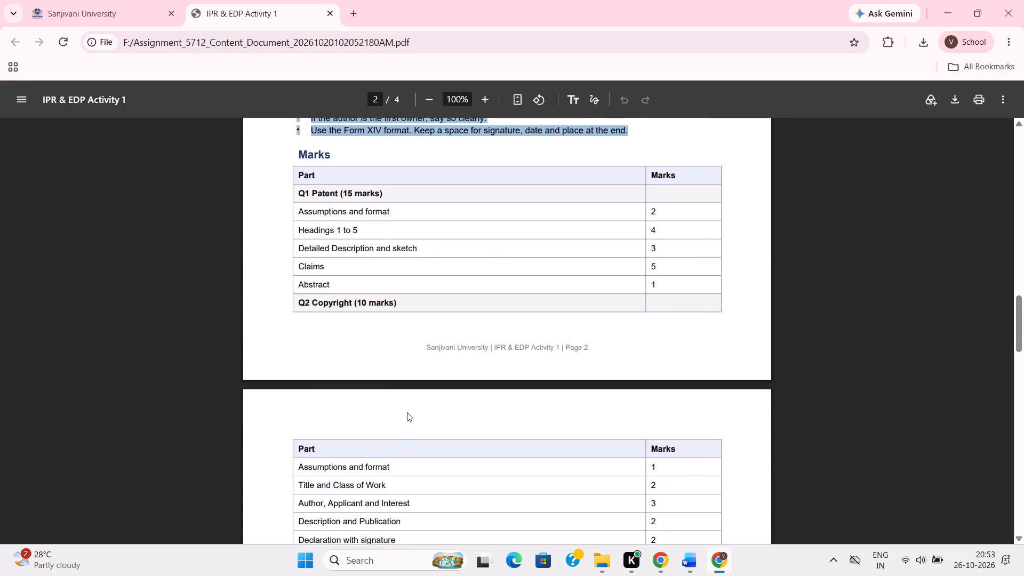
Highlight the Q1 Patent rows of the PDF's Marks table, from the Q1 heading into the Detailed Description and sketch row.
{"action": "scroll", "coordinate": [407, 412], "scroll_direction": "up", "scroll_amount": 1}
{"action": "left_click_drag", "start_coordinate": [296, 173], "coordinate": [337, 243]}
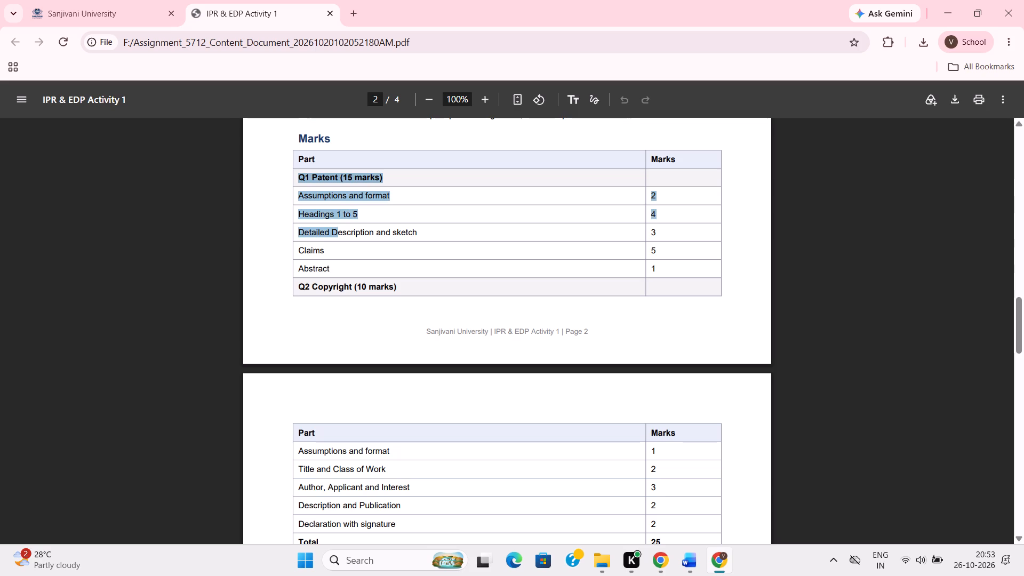
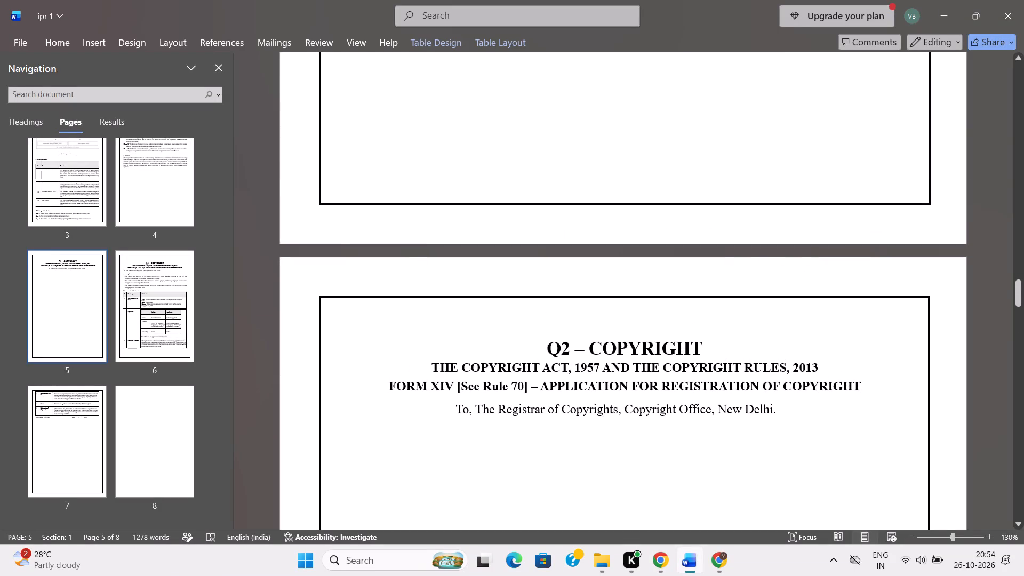
Review the patent section of the Word document from the Abstract back through the parts table to the Detailed Description and block diagram.
{"action": "left_click", "coordinate": [359, 456]}
{"action": "scroll", "coordinate": [359, 456], "scroll_direction": "up", "scroll_amount": 7}
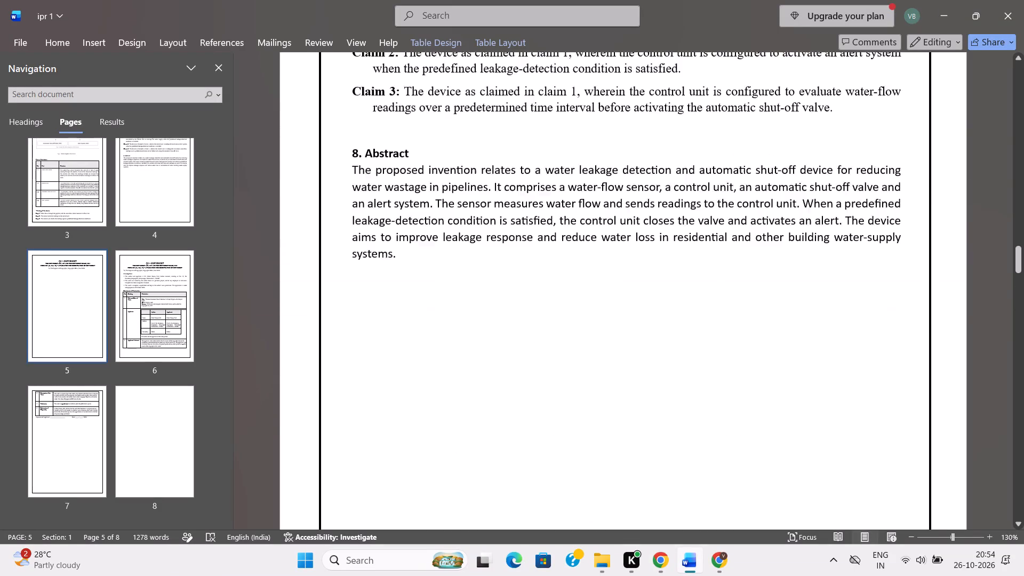
{"action": "scroll", "coordinate": [359, 456], "scroll_direction": "up", "scroll_amount": 12}
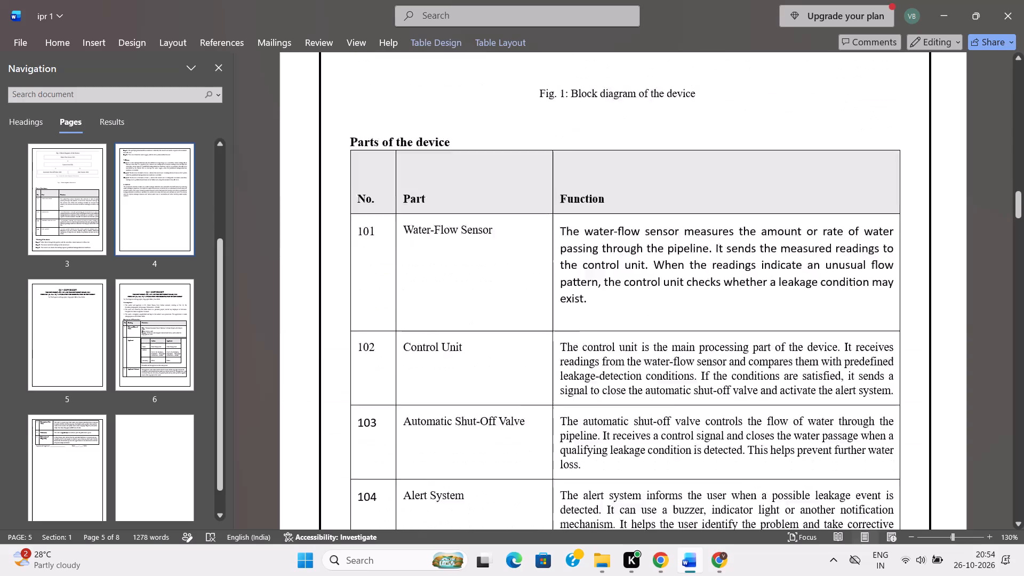
{"action": "scroll", "coordinate": [359, 456], "scroll_direction": "up", "scroll_amount": 7}
{"action": "scroll", "coordinate": [359, 456], "scroll_direction": "down", "scroll_amount": 7}
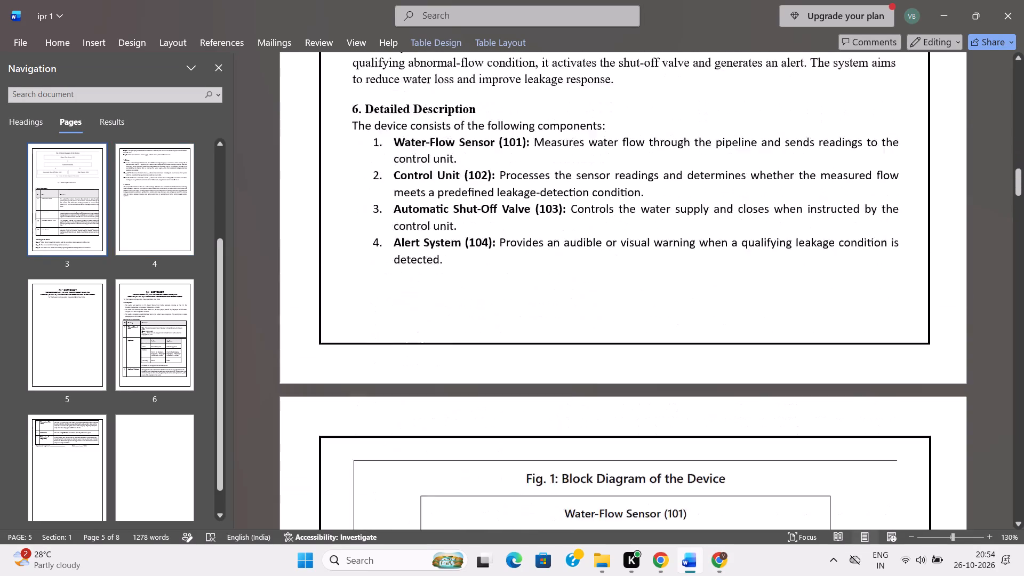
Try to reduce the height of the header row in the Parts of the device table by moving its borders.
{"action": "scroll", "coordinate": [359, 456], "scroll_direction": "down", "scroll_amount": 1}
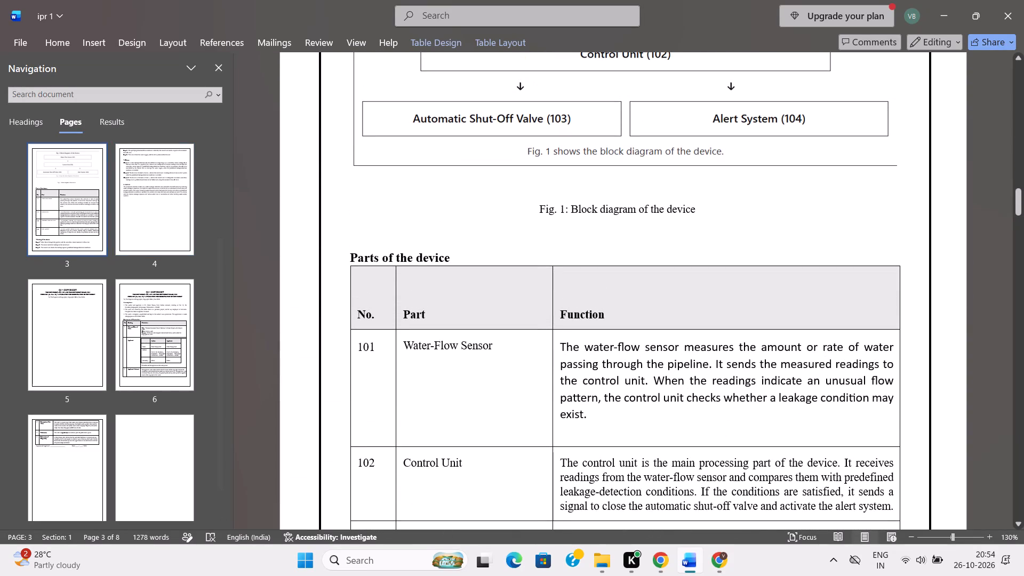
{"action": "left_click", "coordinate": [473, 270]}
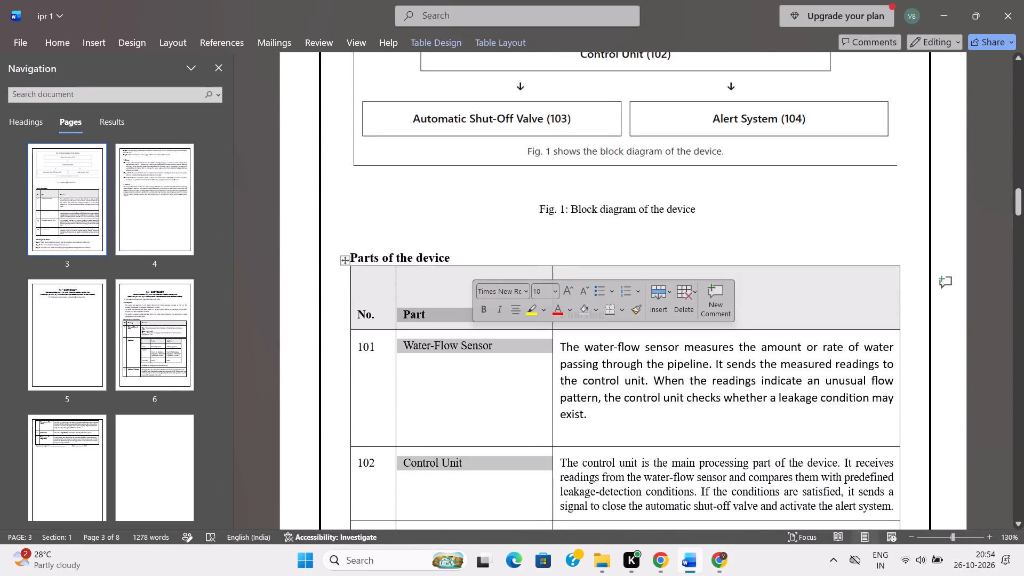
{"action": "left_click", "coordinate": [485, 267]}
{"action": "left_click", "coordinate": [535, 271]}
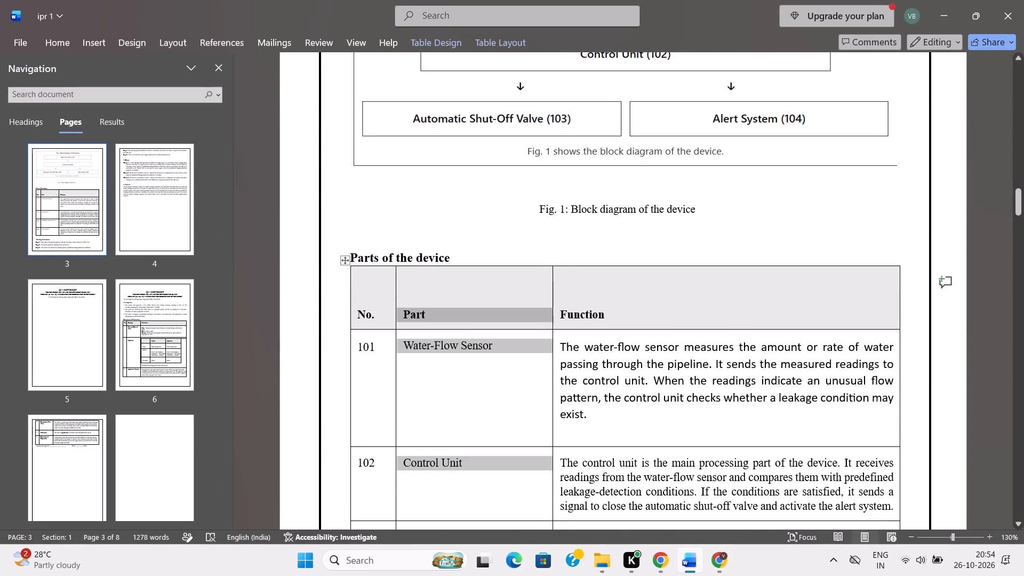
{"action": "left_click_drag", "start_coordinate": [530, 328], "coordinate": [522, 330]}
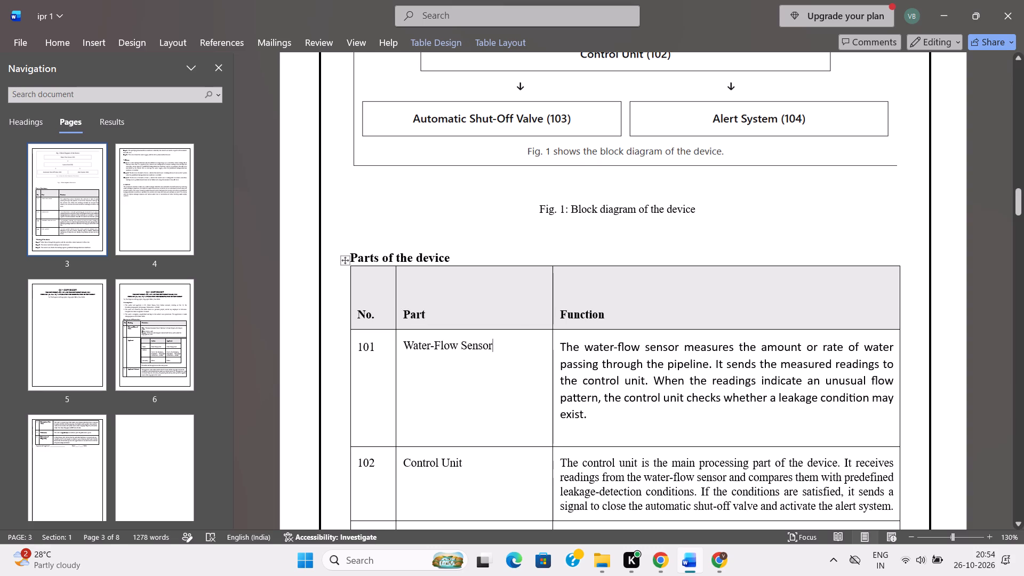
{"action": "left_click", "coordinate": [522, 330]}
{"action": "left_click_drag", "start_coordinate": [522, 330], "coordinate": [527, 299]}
Place the cursor in the blank area below the Registrar of Copyrights line on the Q2 – Copyright page.
{"action": "scroll", "coordinate": [527, 299], "scroll_direction": "down", "scroll_amount": 2}
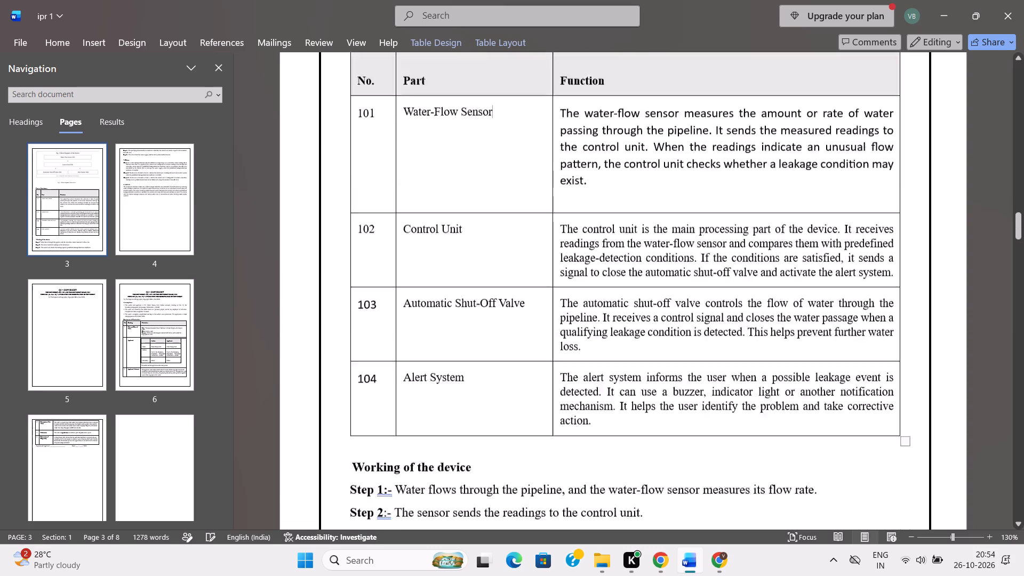
{"action": "scroll", "coordinate": [527, 299], "scroll_direction": "down", "scroll_amount": 10}
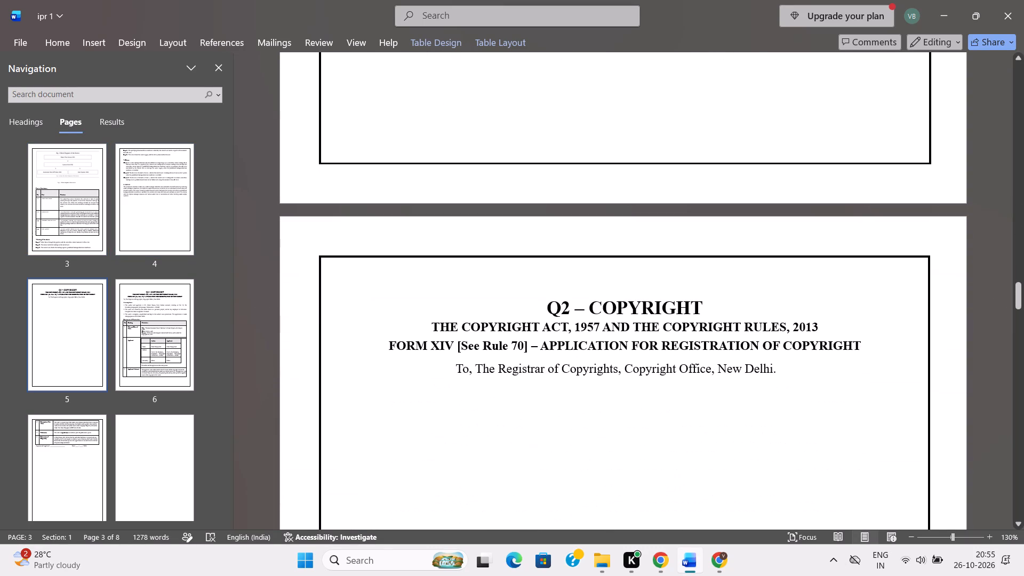
{"action": "left_click", "coordinate": [388, 424]}
{"action": "scroll", "coordinate": [388, 424], "scroll_direction": "down", "scroll_amount": 1}
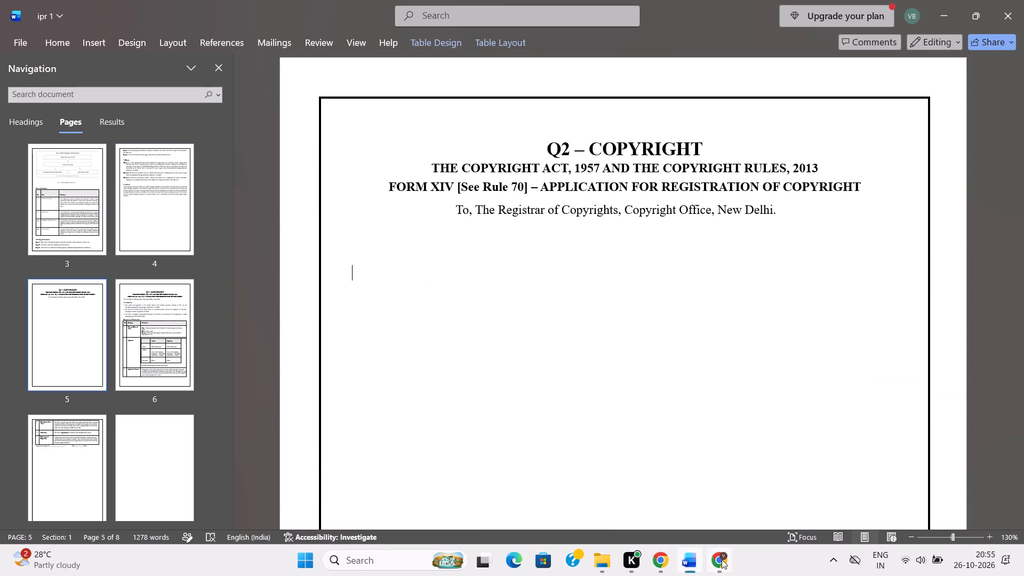
Switch to the assignment PDF in Chrome, check the copyright marks and the claims, sketch and copyright instructions, and return to the Word document.
{"action": "left_click", "coordinate": [722, 559]}
{"action": "left_click", "coordinate": [497, 410]}
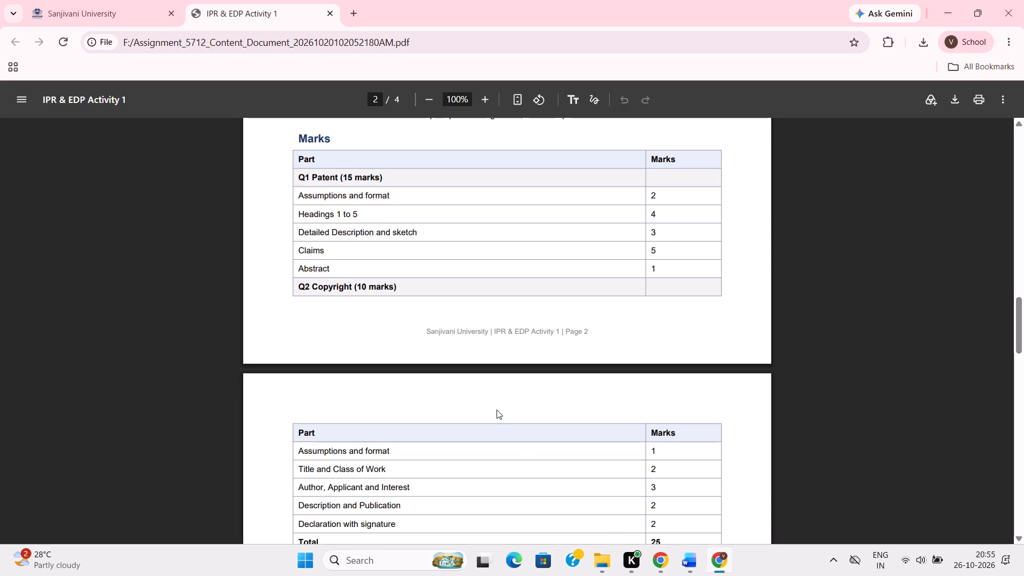
{"action": "scroll", "coordinate": [497, 410], "scroll_direction": "down", "scroll_amount": 2}
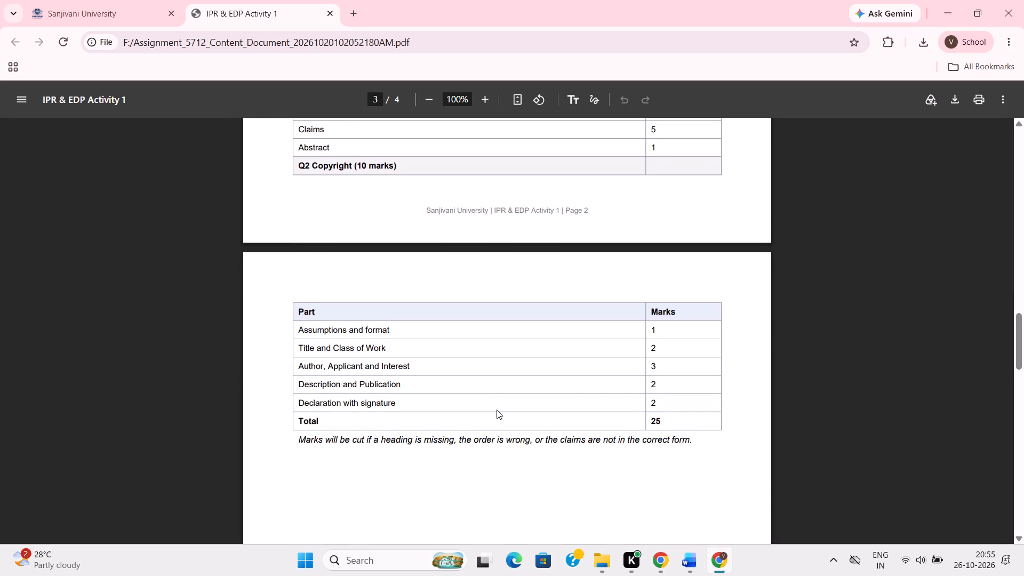
{"action": "scroll", "coordinate": [497, 410], "scroll_direction": "up", "scroll_amount": 9}
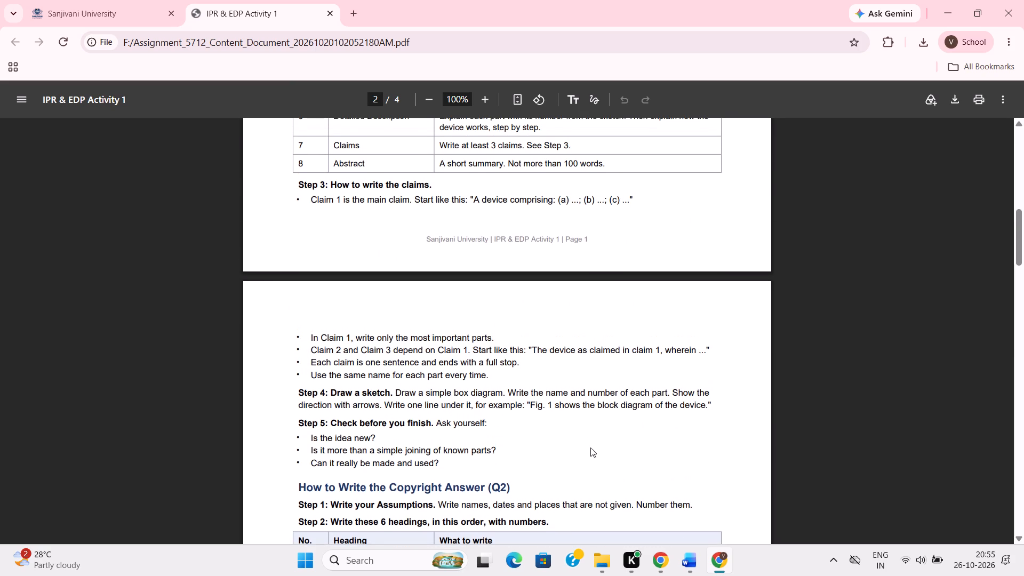
{"action": "left_click", "coordinate": [684, 567]}
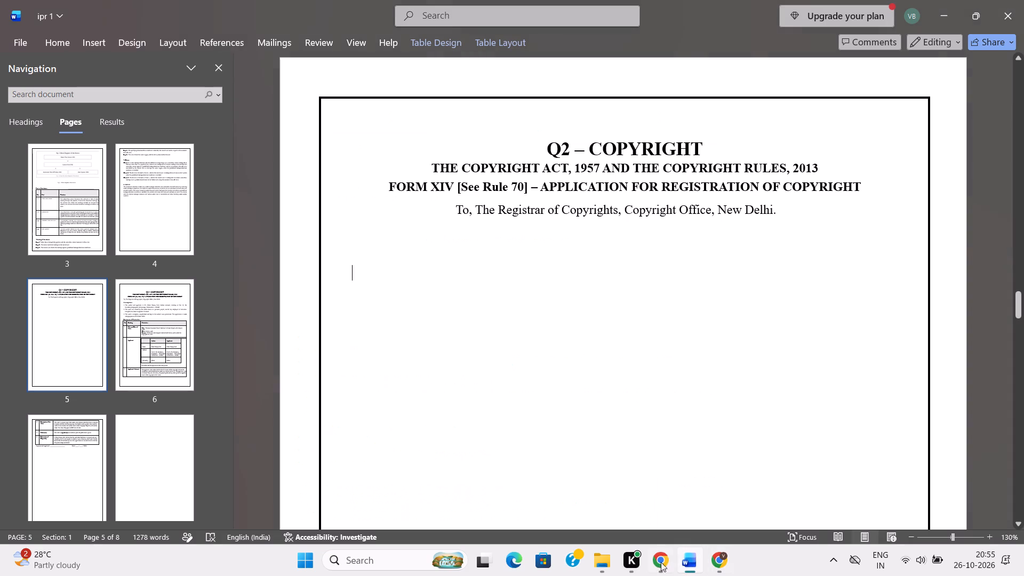